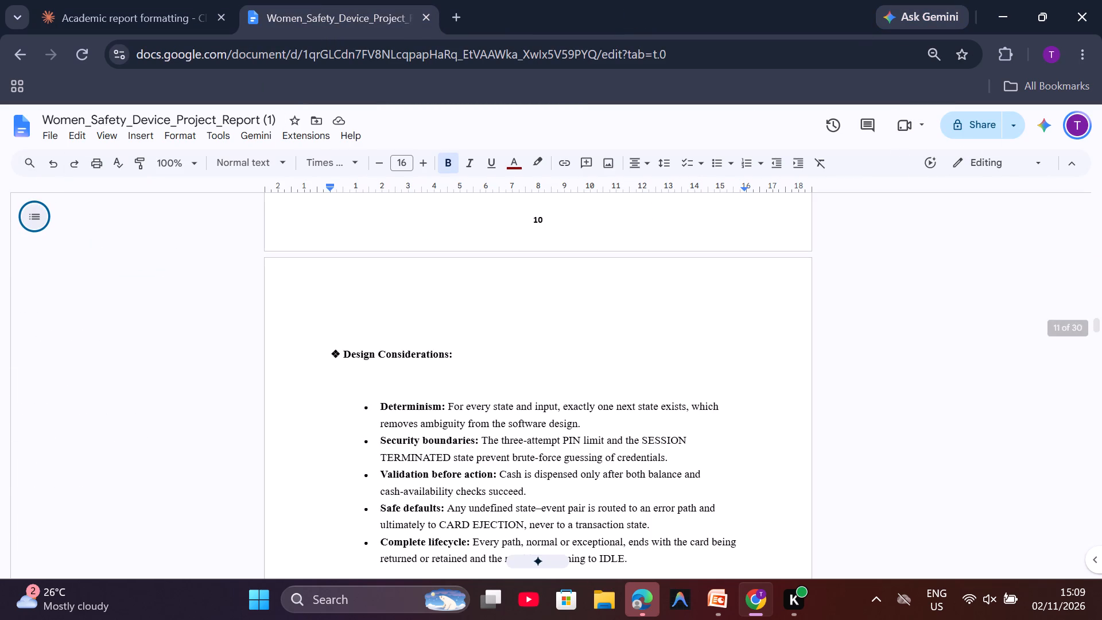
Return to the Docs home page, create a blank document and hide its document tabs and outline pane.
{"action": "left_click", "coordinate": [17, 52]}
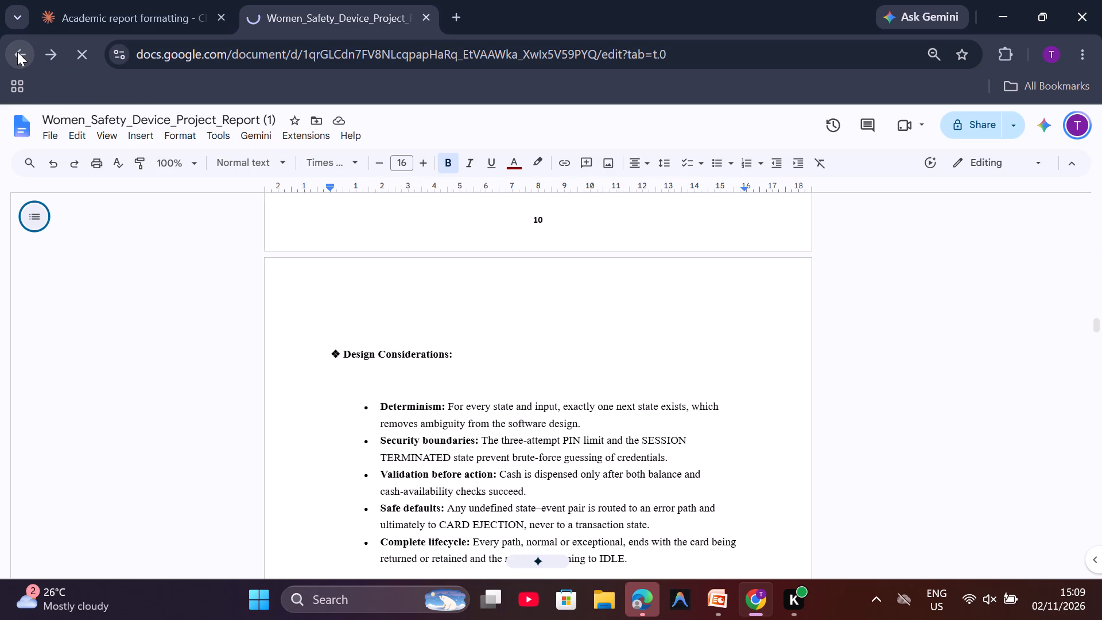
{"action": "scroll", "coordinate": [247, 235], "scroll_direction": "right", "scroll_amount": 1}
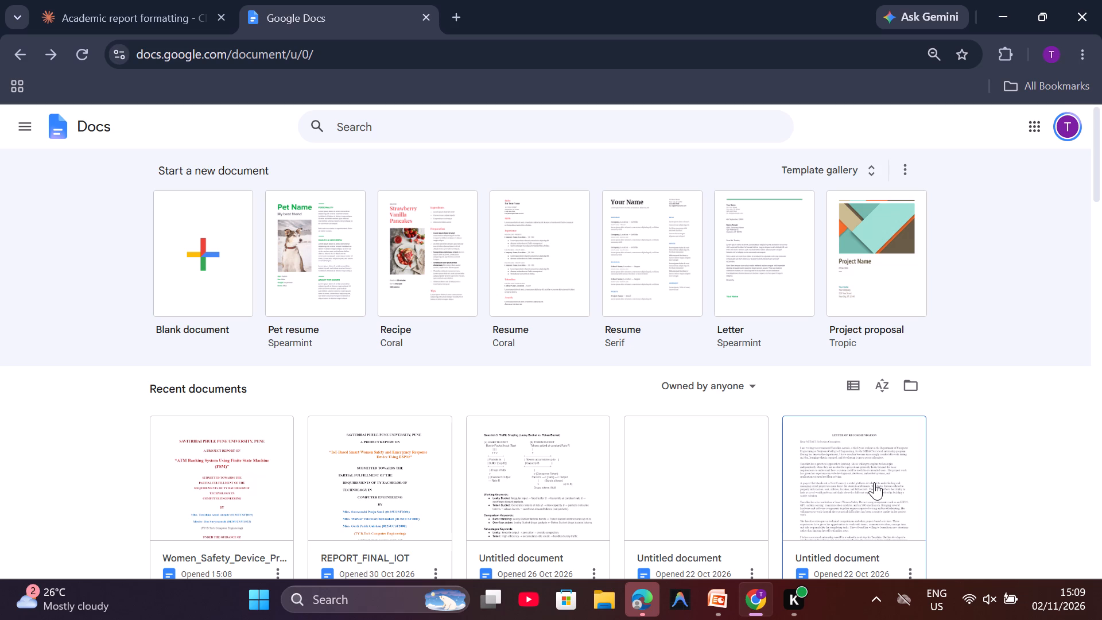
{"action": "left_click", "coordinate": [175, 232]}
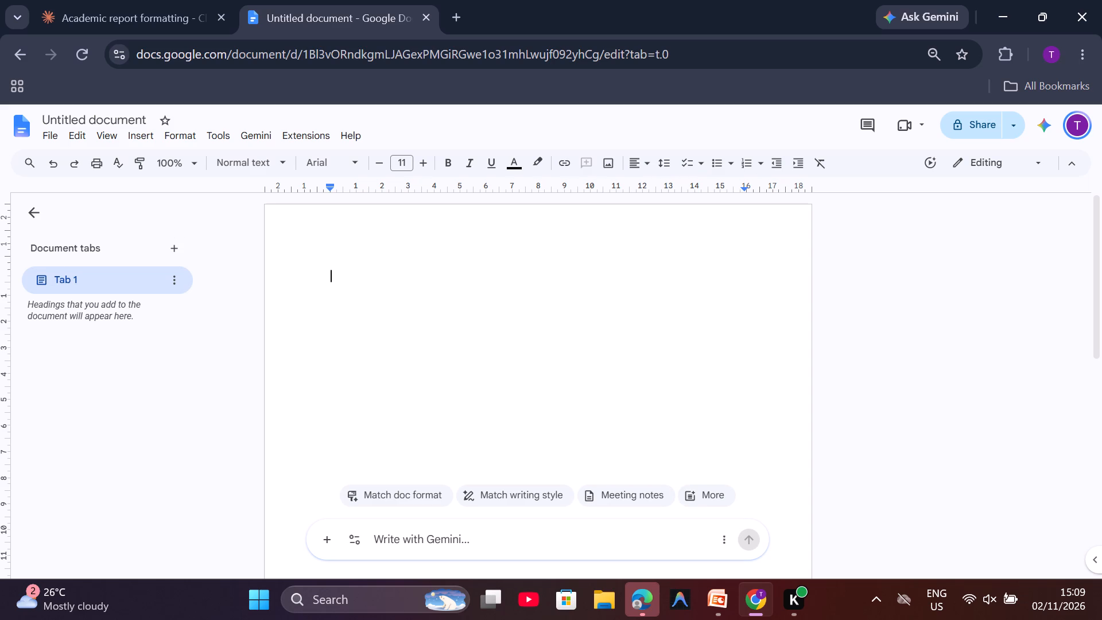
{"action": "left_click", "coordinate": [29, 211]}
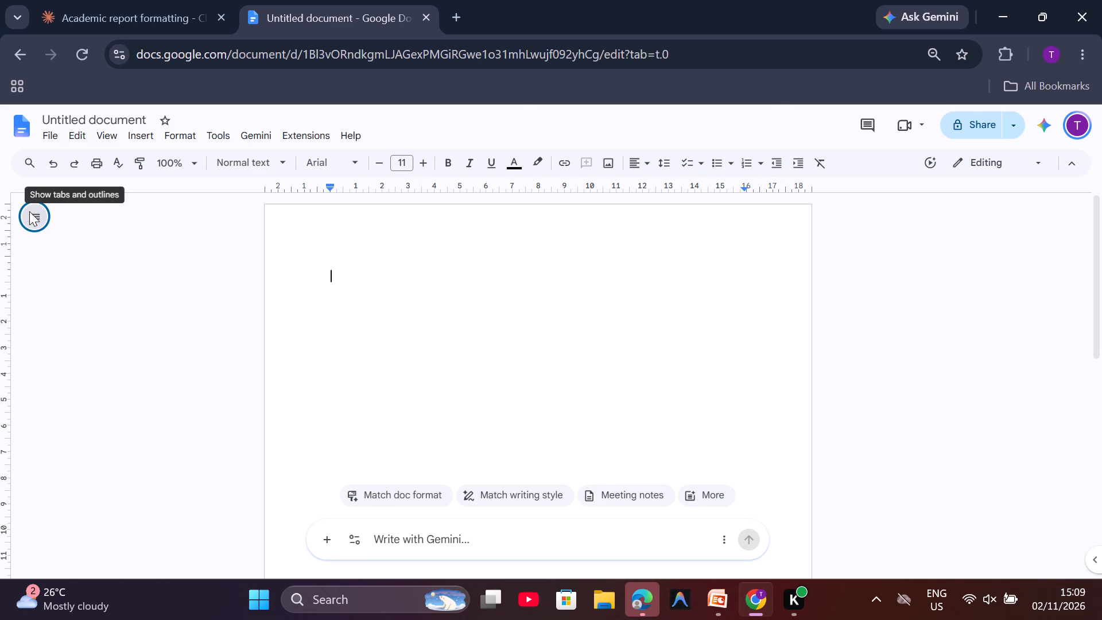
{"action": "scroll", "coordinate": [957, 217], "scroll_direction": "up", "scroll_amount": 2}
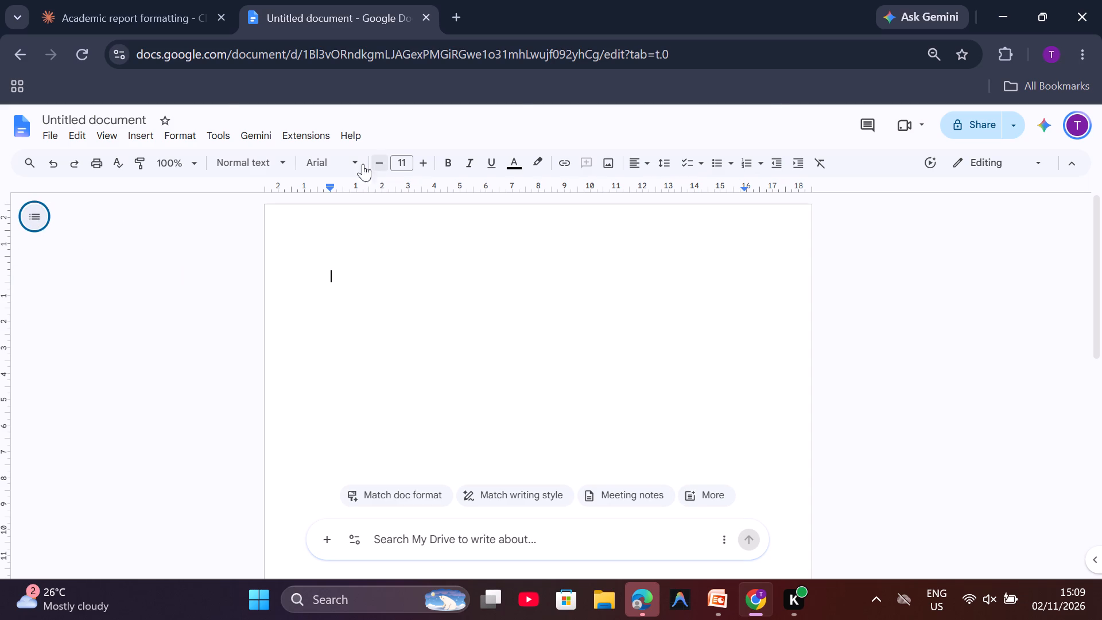
Go back to the Docs home page and look through the recent documents.
{"action": "left_click", "coordinate": [20, 59]}
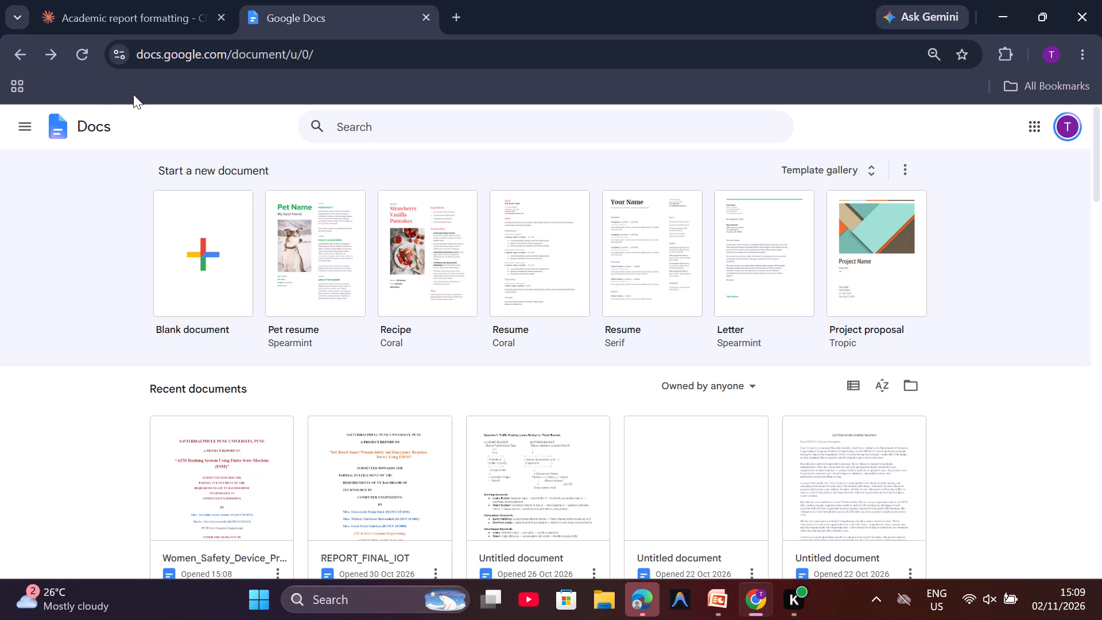
{"action": "scroll", "coordinate": [356, 398], "scroll_direction": "right", "scroll_amount": 1}
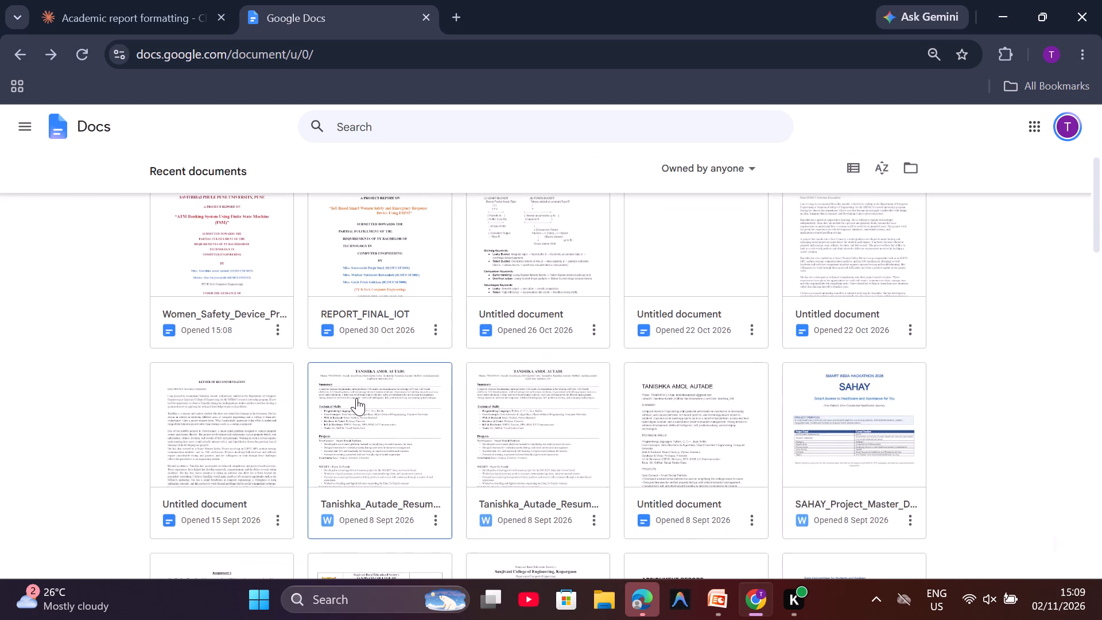
{"action": "scroll", "coordinate": [356, 398], "scroll_direction": "right", "scroll_amount": 1}
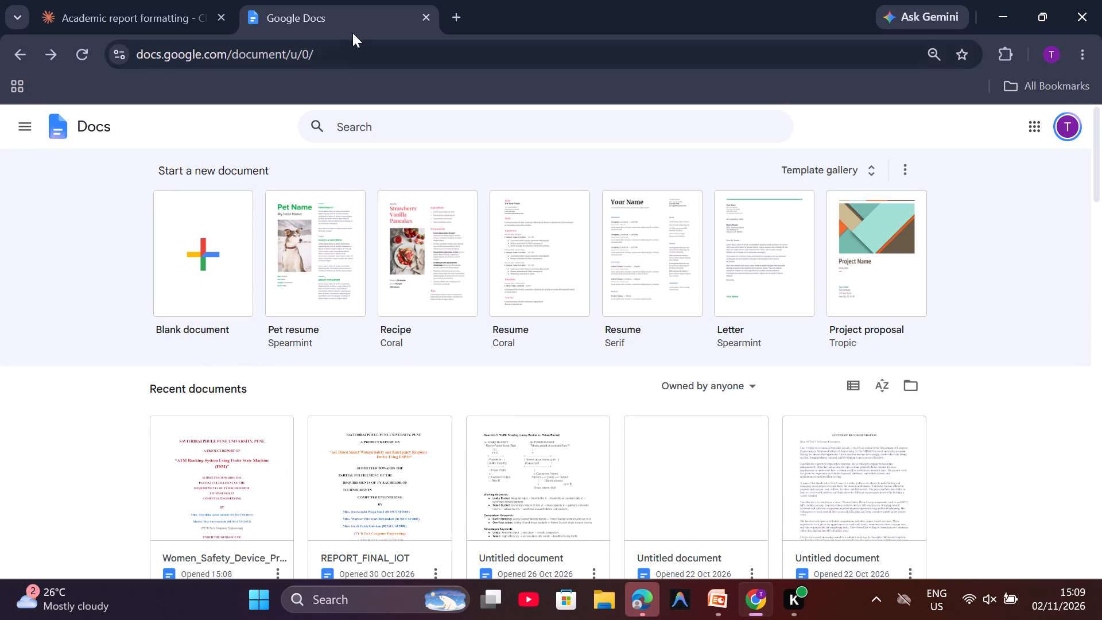
Open WhatsApp Web in a new browser tab.
{"action": "left_click", "coordinate": [455, 21]}
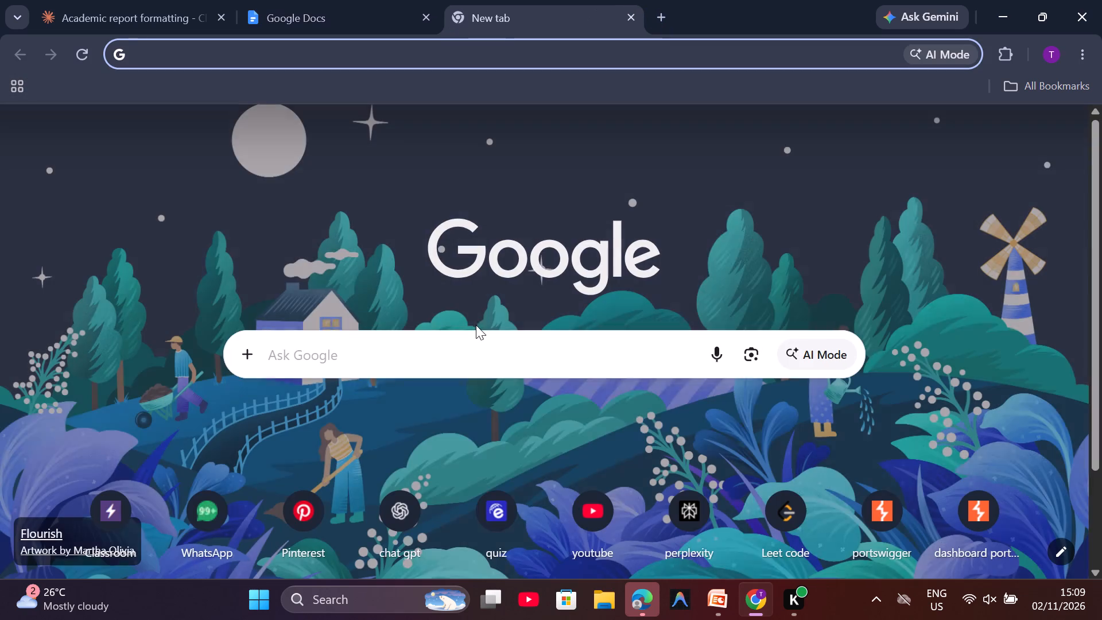
{"action": "left_click", "coordinate": [211, 517]}
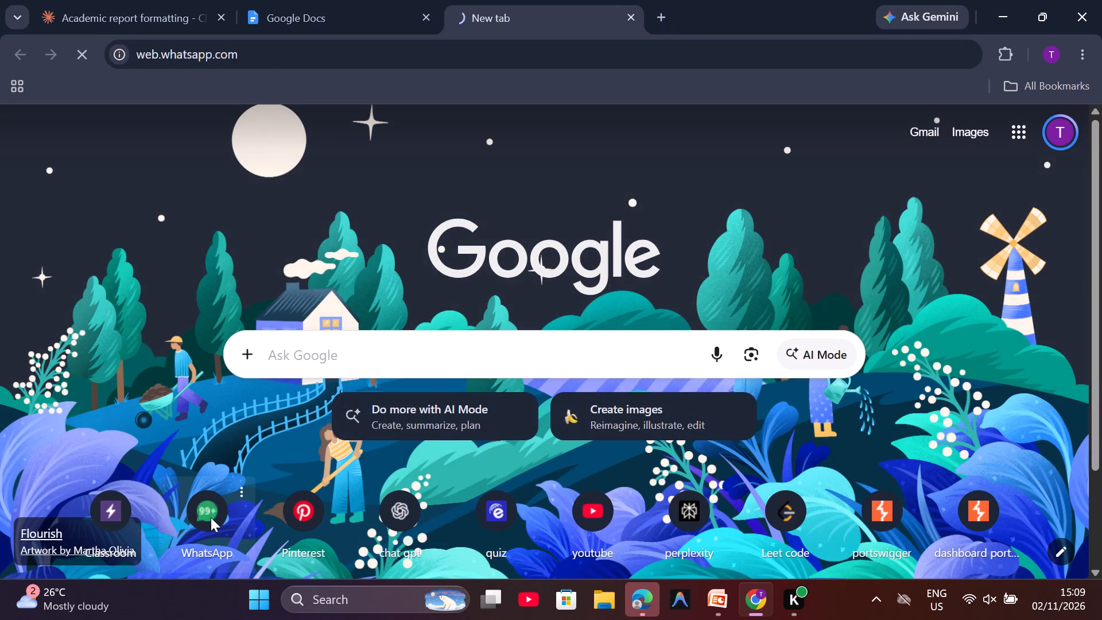
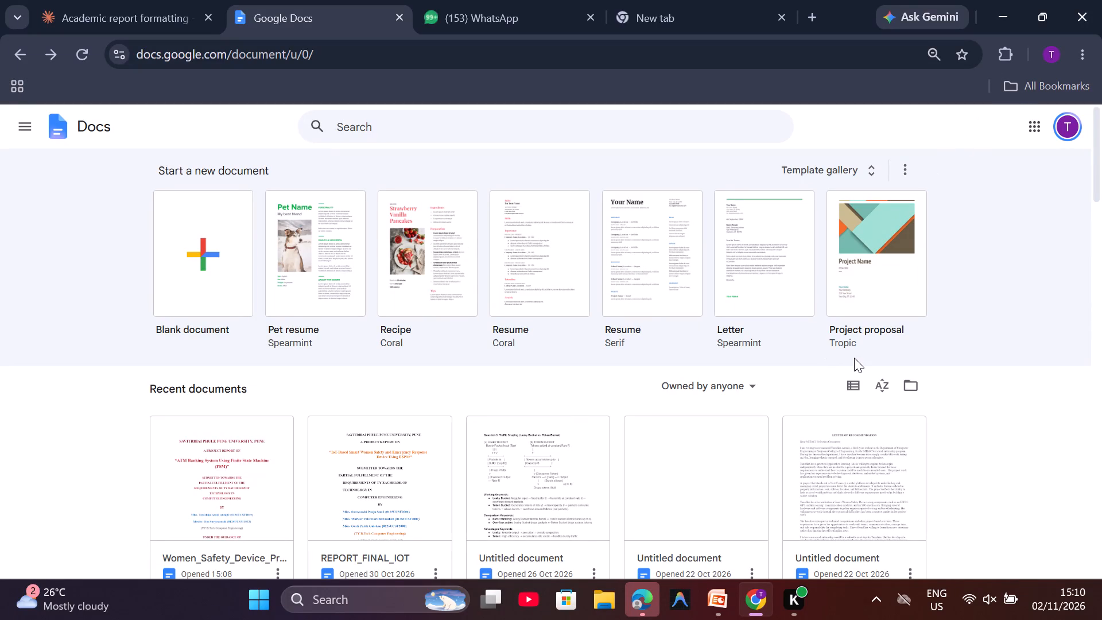
Start opening a document by upload from the computer and bring up the Downloads folder to choose the file.
{"action": "left_click", "coordinate": [903, 371]}
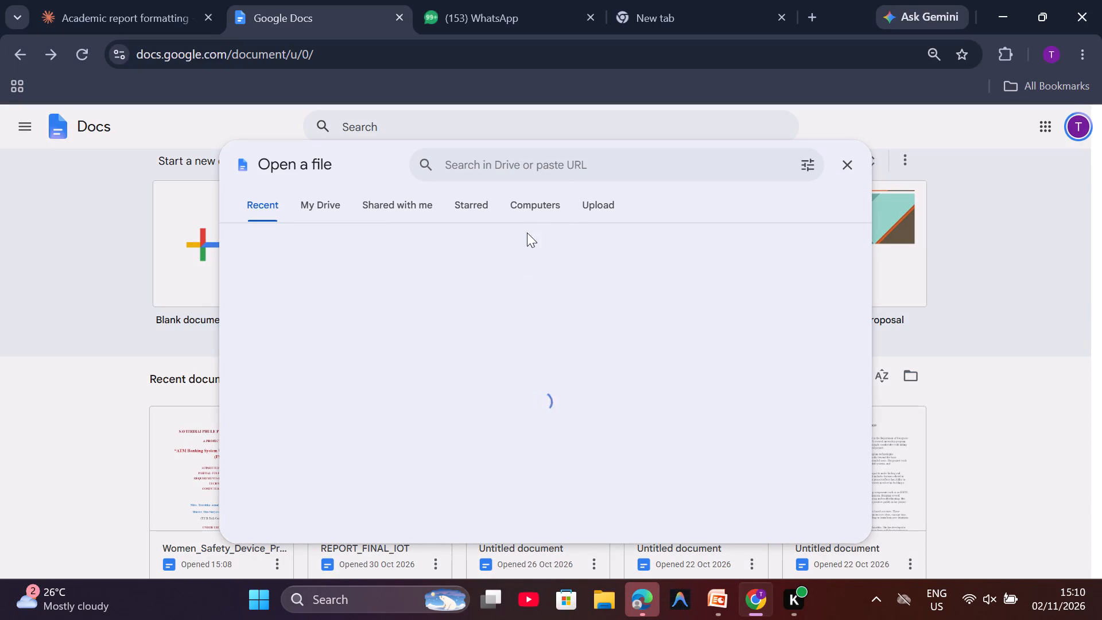
{"action": "left_click", "coordinate": [531, 201]}
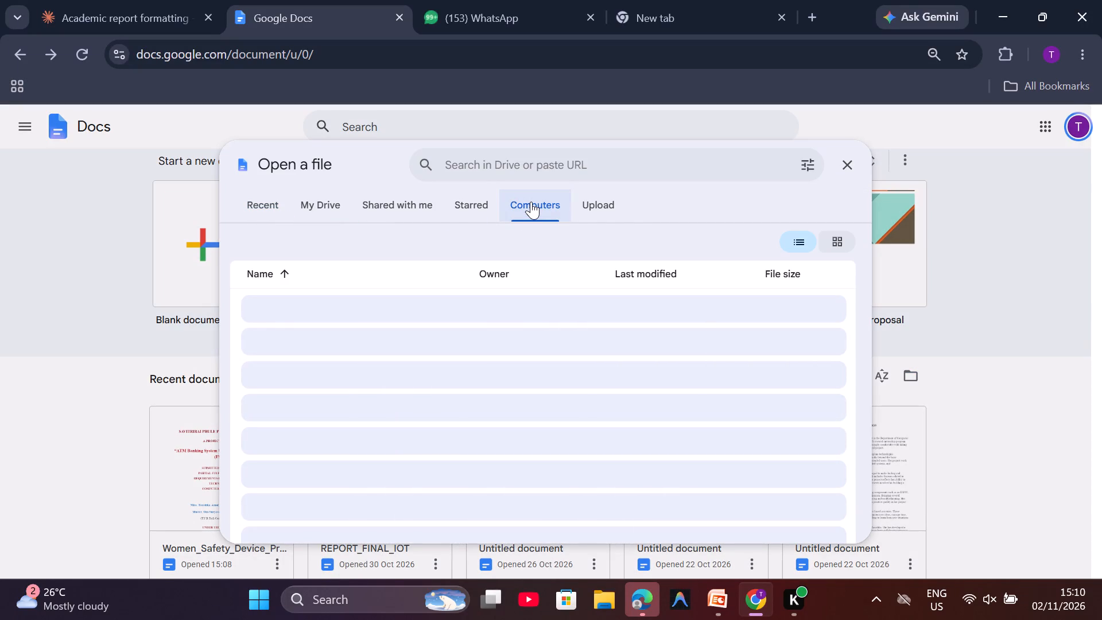
{"action": "scroll", "coordinate": [515, 285], "scroll_direction": "down", "scroll_amount": 1}
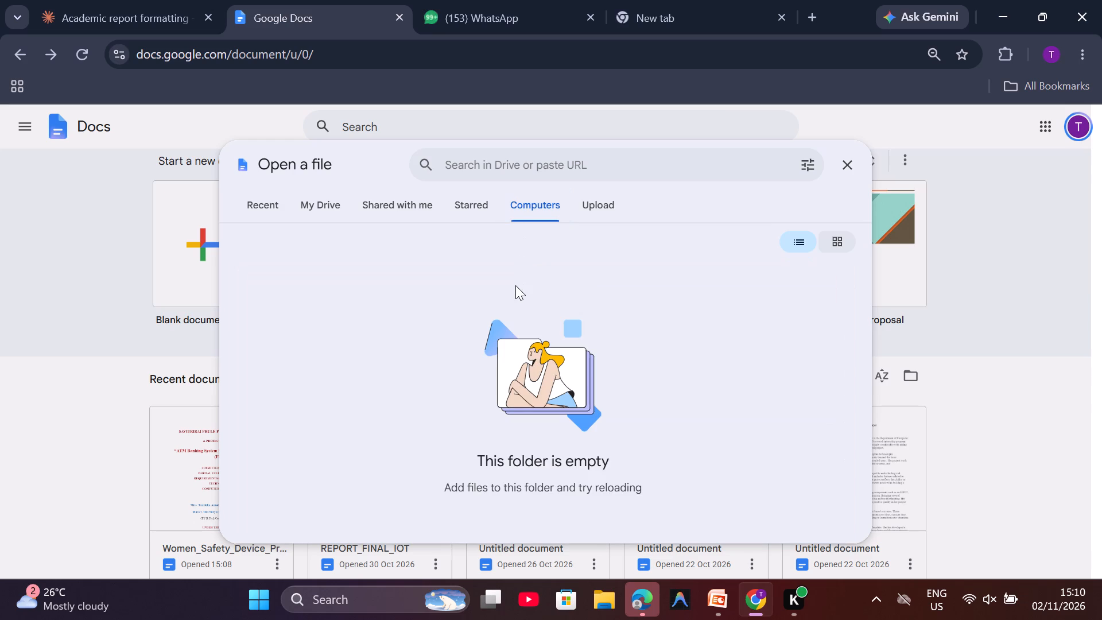
{"action": "left_click", "coordinate": [588, 200]}
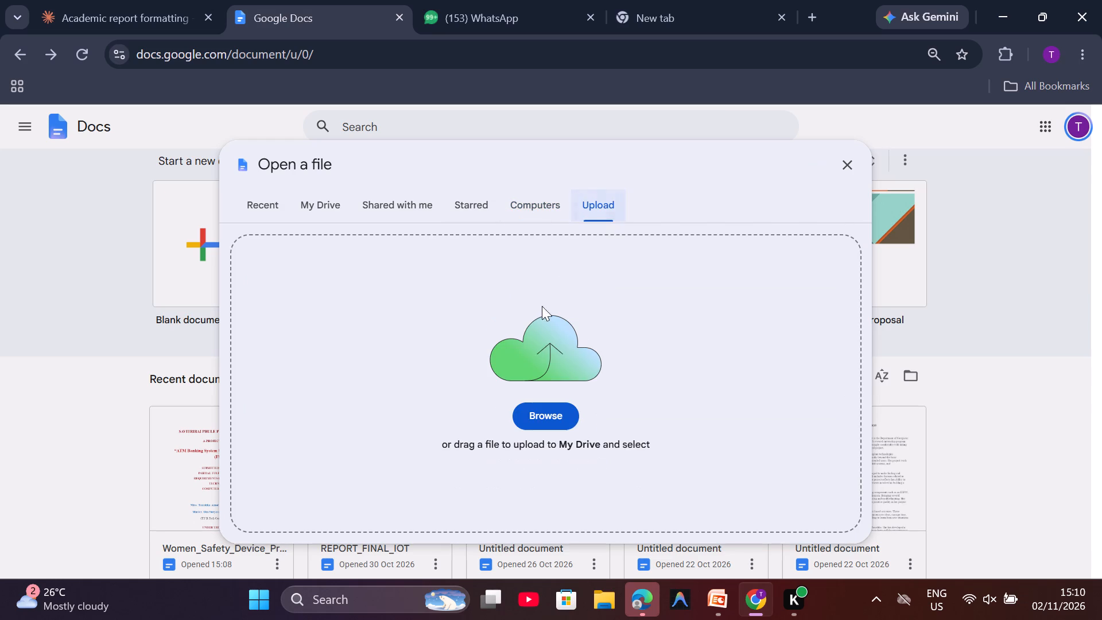
{"action": "left_click", "coordinate": [531, 405]}
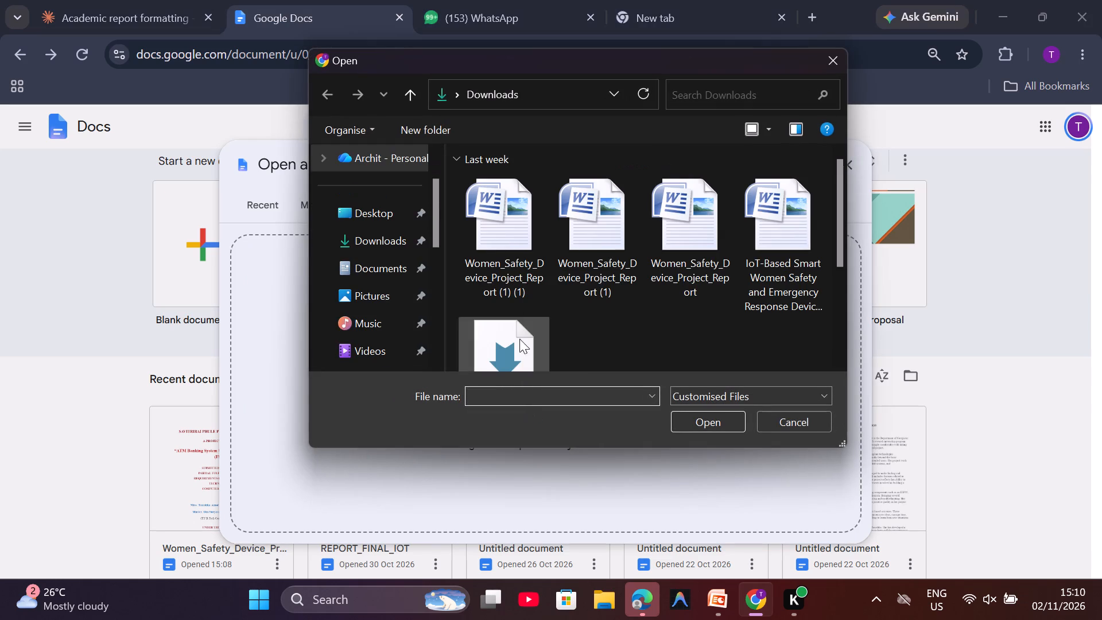
Open the file Women_Safety_Device_Project_Report (1) (1) from the Downloads folder in Google Docs.
{"action": "left_click", "coordinate": [514, 250]}
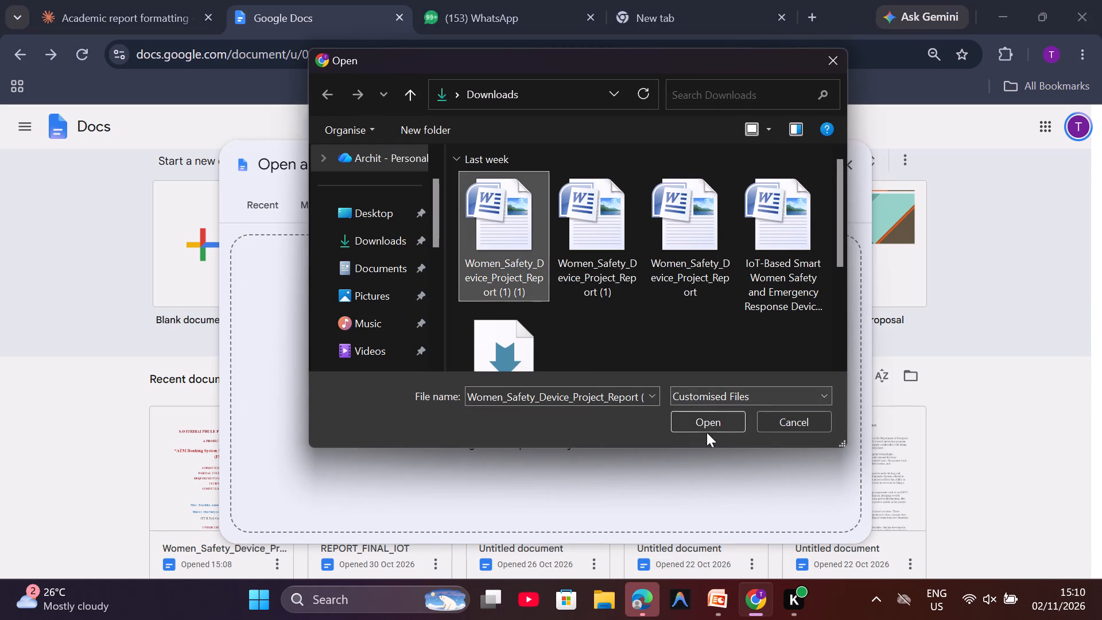
{"action": "left_click", "coordinate": [705, 423]}
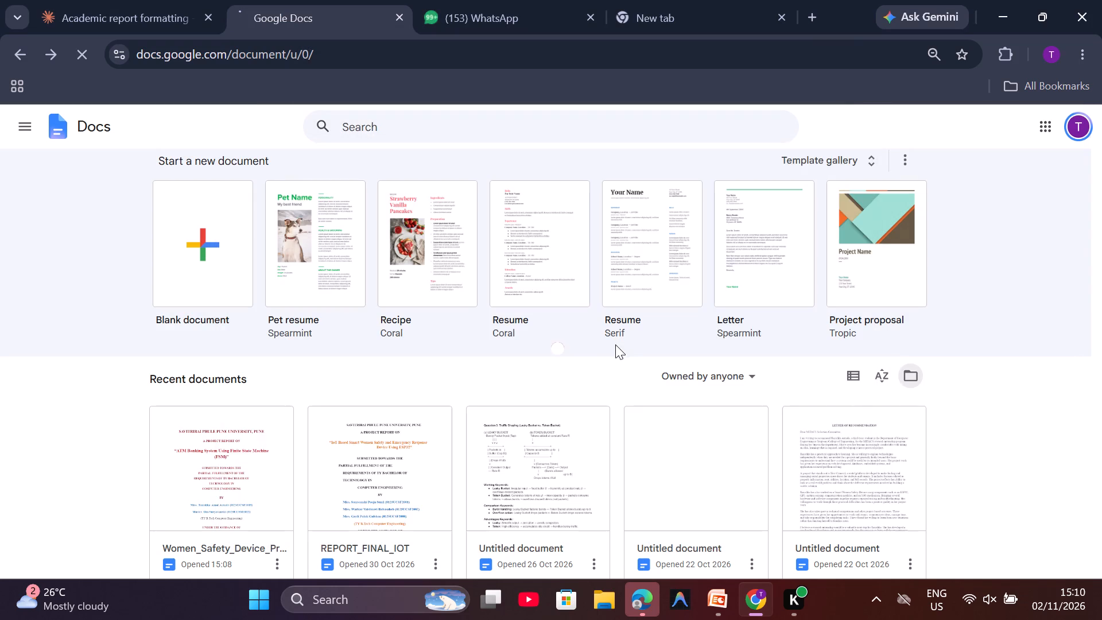
{"action": "scroll", "coordinate": [346, 389], "scroll_direction": "down", "scroll_amount": 1}
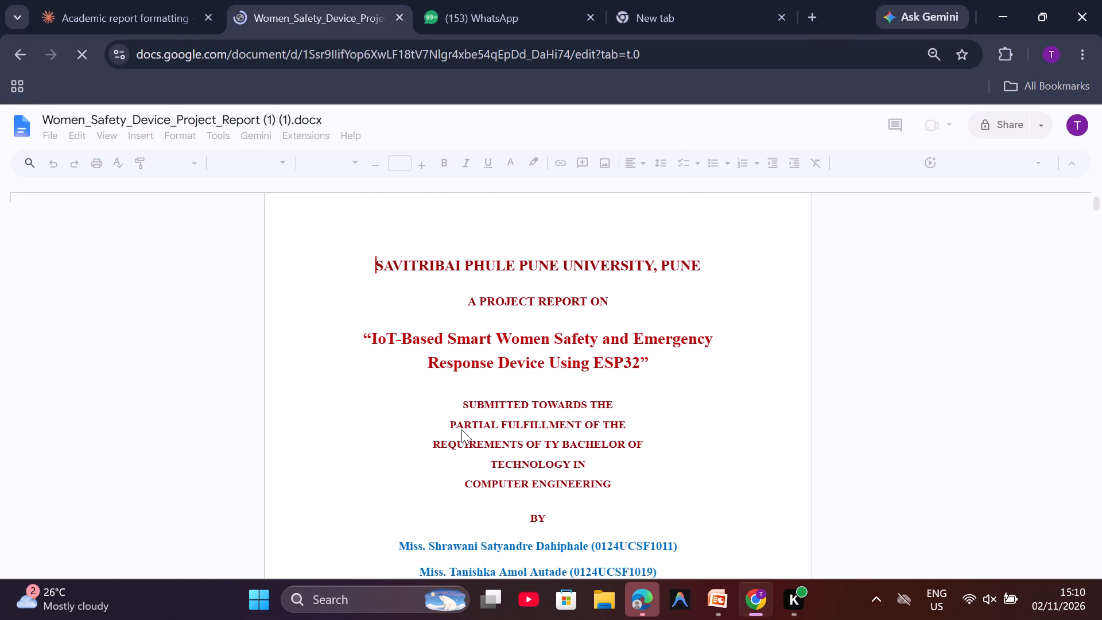
{"action": "scroll", "coordinate": [461, 429], "scroll_direction": "down", "scroll_amount": 10}
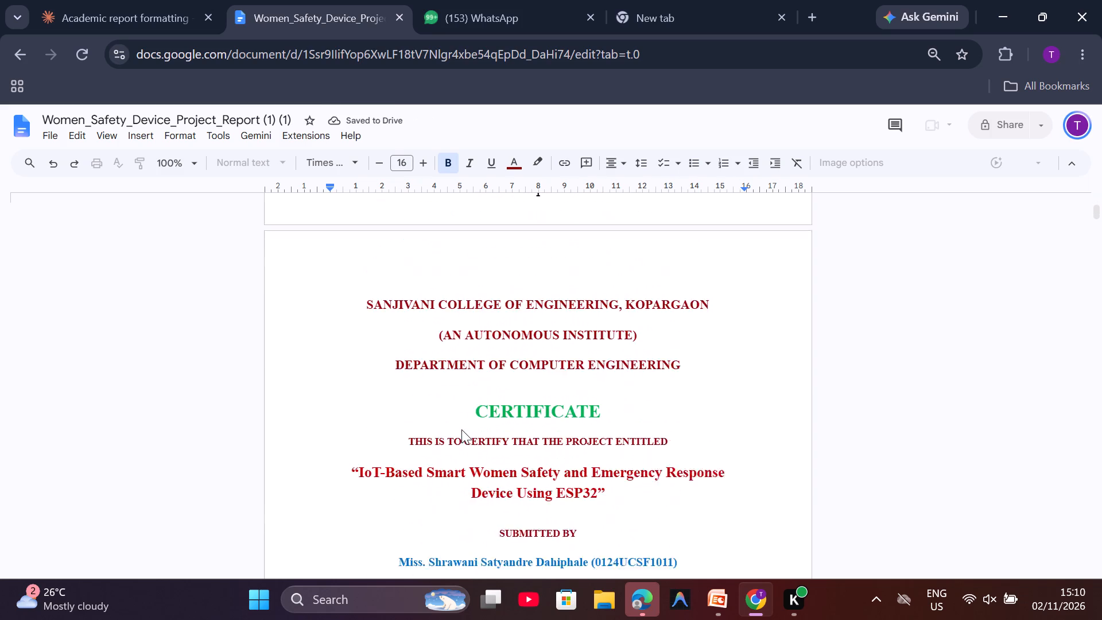
{"action": "scroll", "coordinate": [461, 429], "scroll_direction": "down", "scroll_amount": 15}
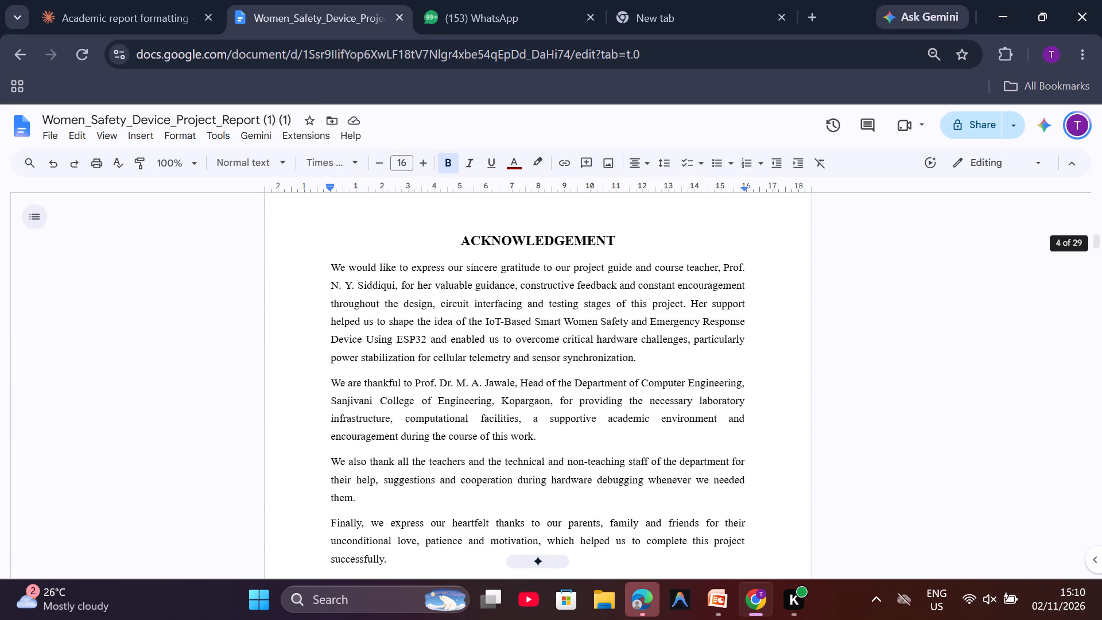
{"action": "scroll", "coordinate": [461, 429], "scroll_direction": "down", "scroll_amount": 9}
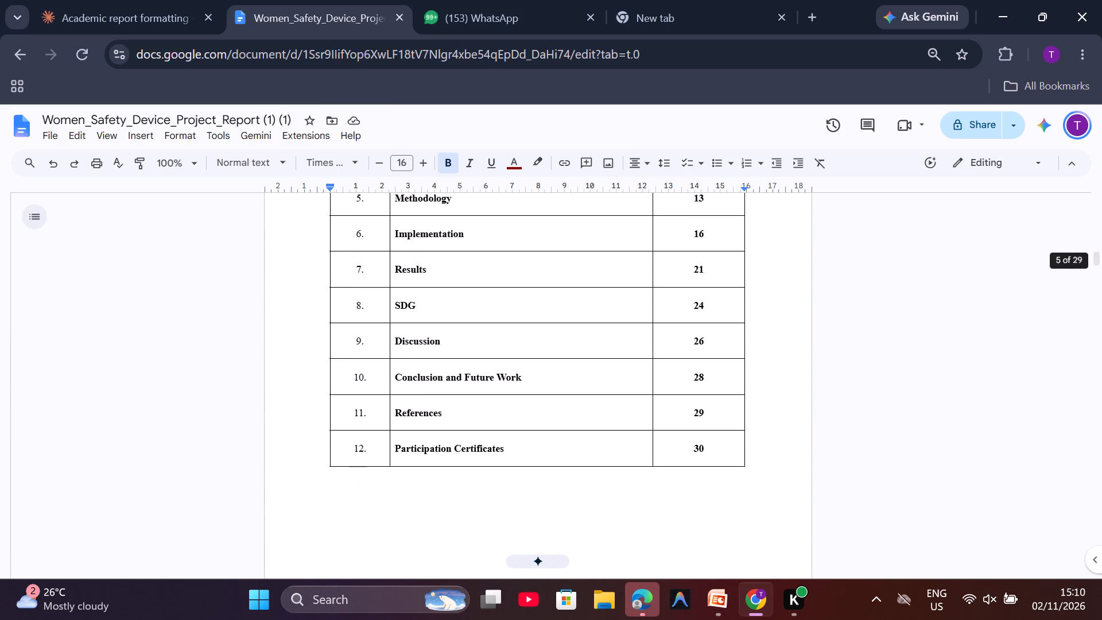
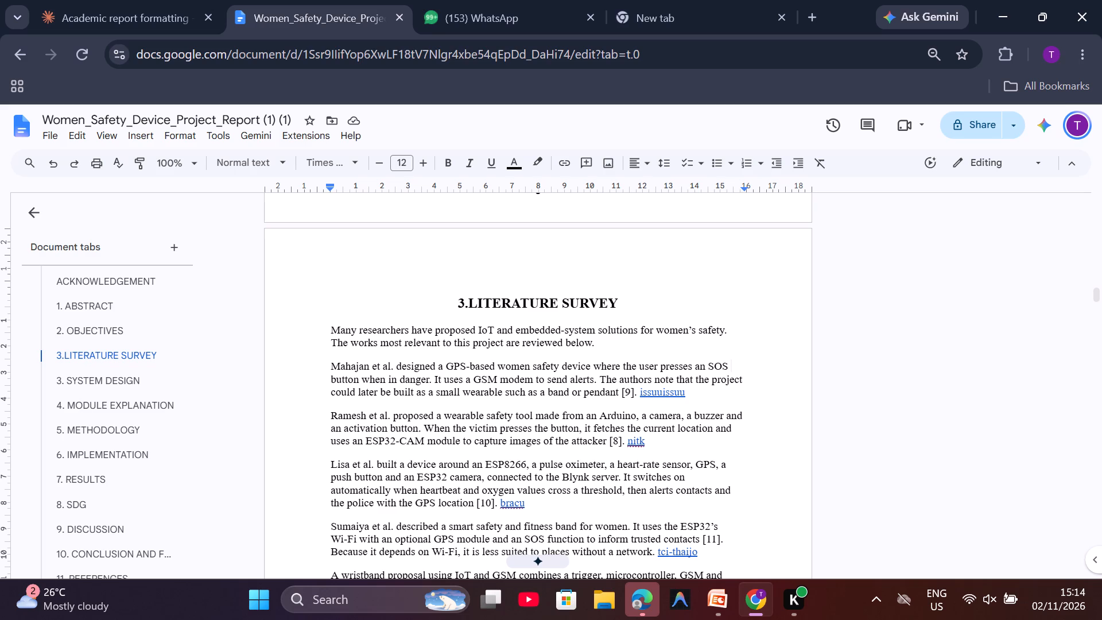
{"action": "left_click_drag", "start_coordinate": [325, 330], "coordinate": [587, 491]}
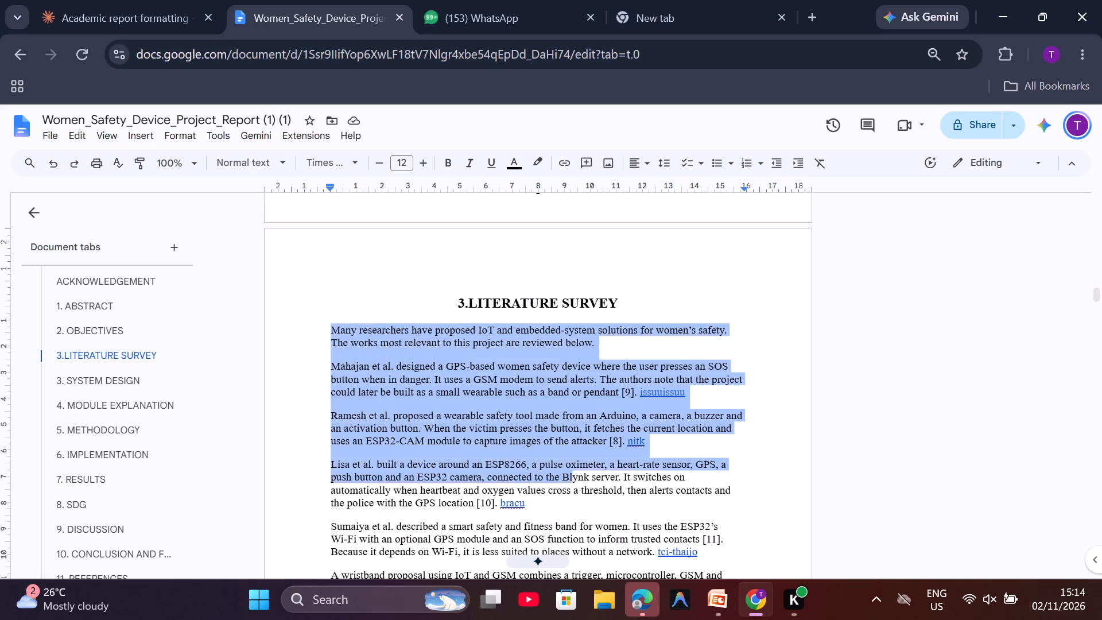
{"action": "left_click_drag", "start_coordinate": [587, 491], "coordinate": [546, 353]}
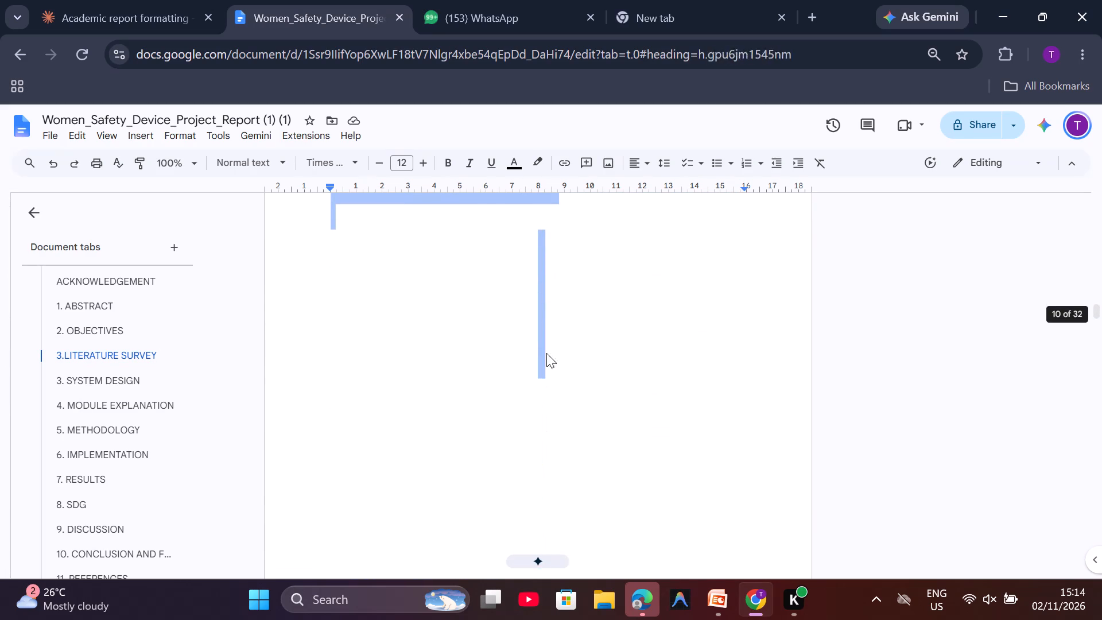
{"action": "left_click_drag", "start_coordinate": [546, 353], "coordinate": [560, 212]}
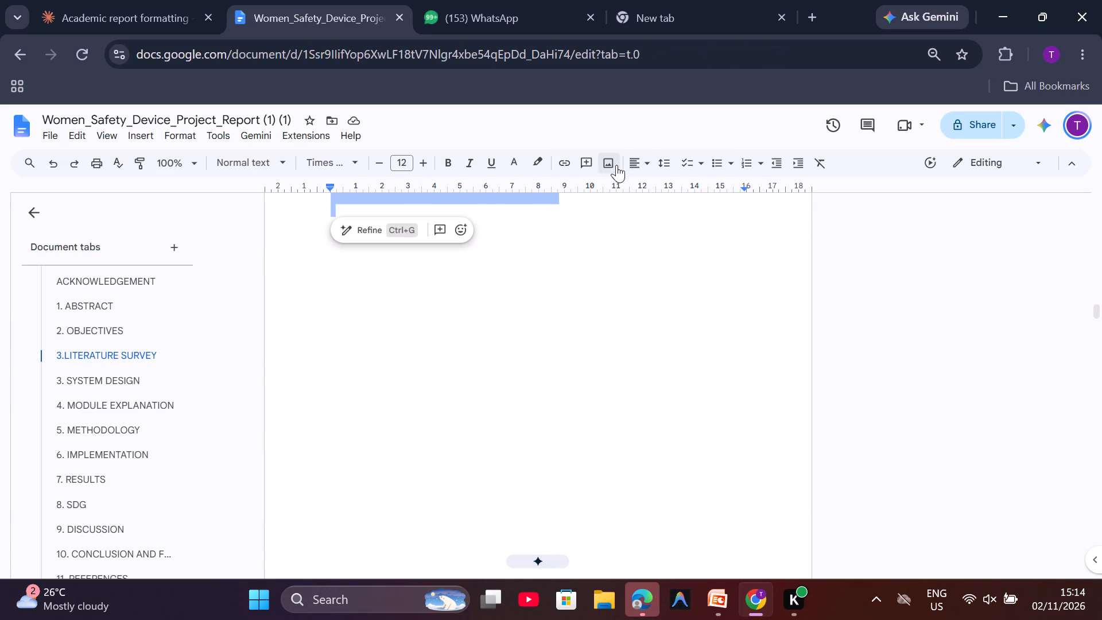
{"action": "left_click", "coordinate": [632, 162]}
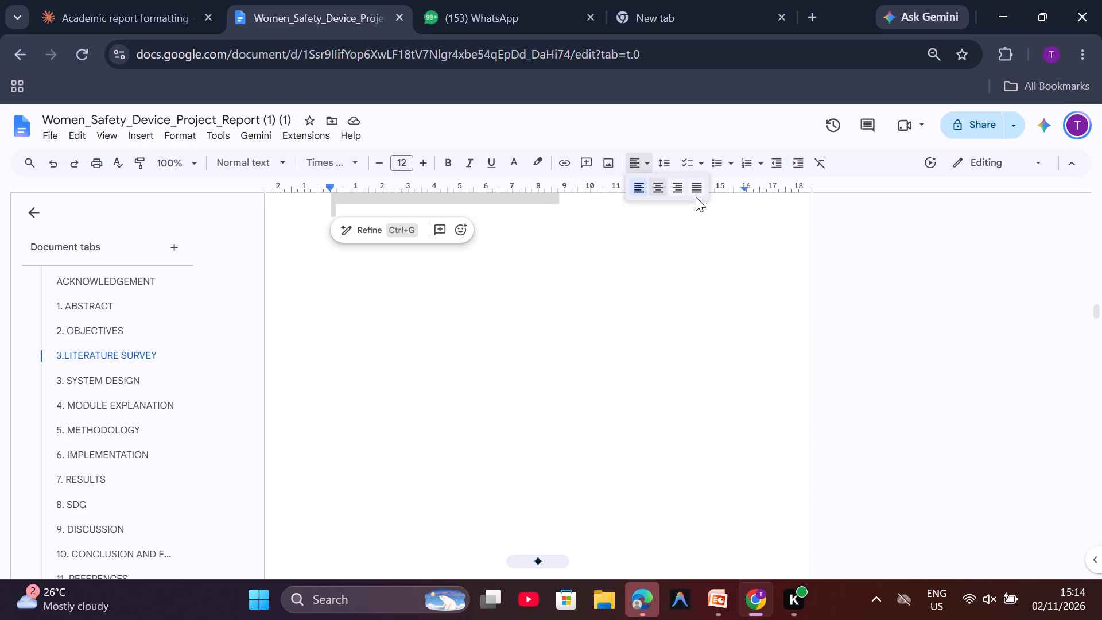
{"action": "left_click", "coordinate": [696, 193]}
{"action": "scroll", "coordinate": [676, 215], "scroll_direction": "up", "scroll_amount": 3}
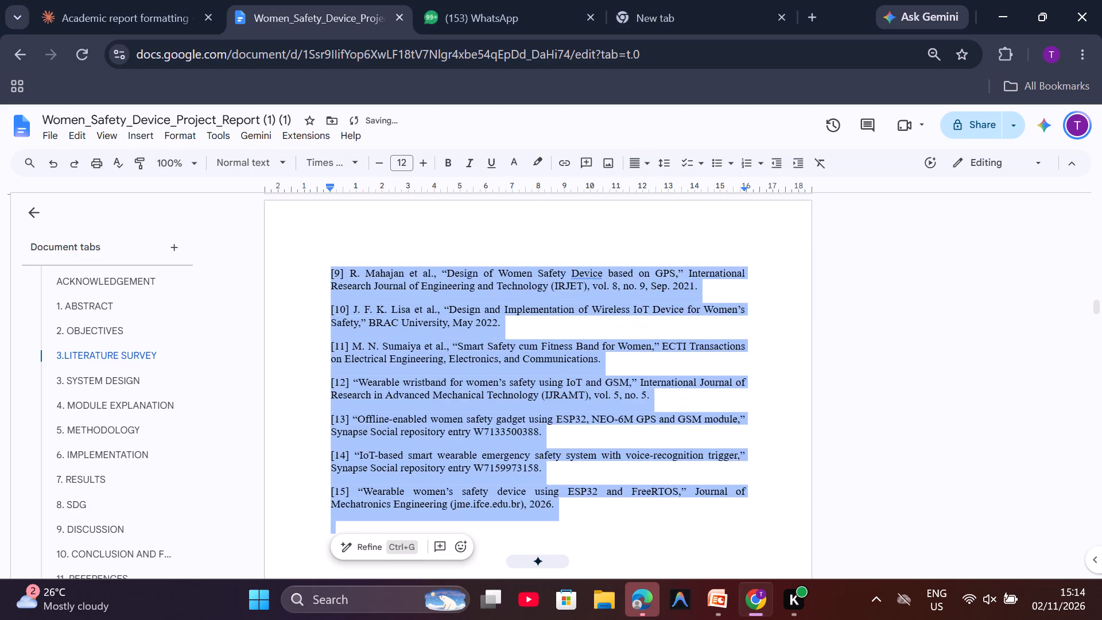
{"action": "scroll", "coordinate": [676, 215], "scroll_direction": "up", "scroll_amount": 6}
{"action": "left_click", "coordinate": [642, 363]}
{"action": "scroll", "coordinate": [642, 363], "scroll_direction": "up", "scroll_amount": 2}
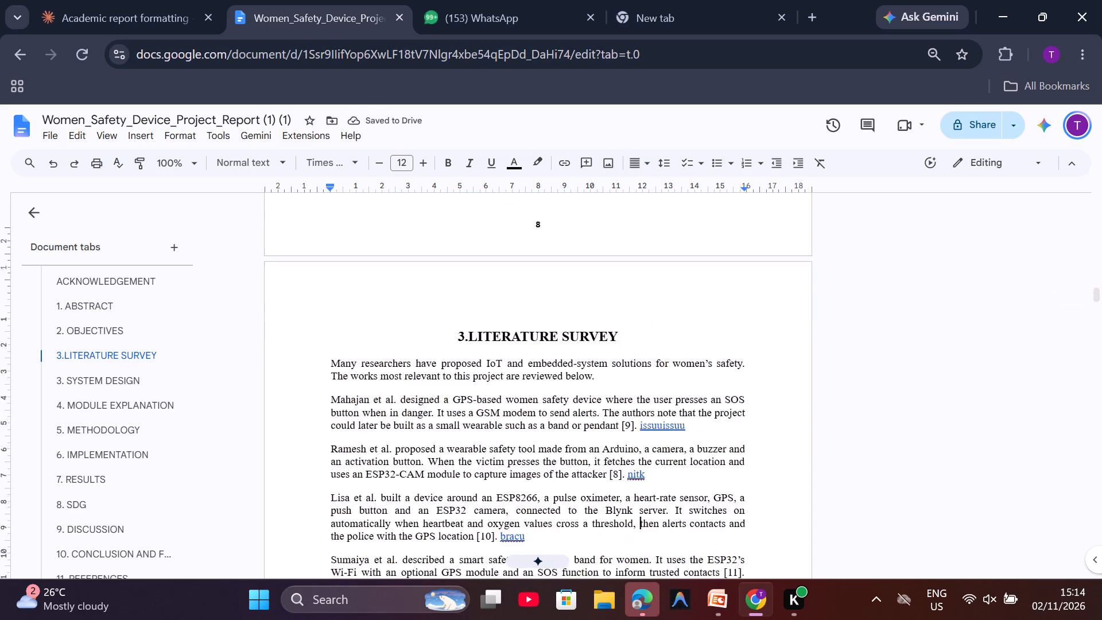
{"action": "scroll", "coordinate": [642, 363], "scroll_direction": "up", "scroll_amount": 1}
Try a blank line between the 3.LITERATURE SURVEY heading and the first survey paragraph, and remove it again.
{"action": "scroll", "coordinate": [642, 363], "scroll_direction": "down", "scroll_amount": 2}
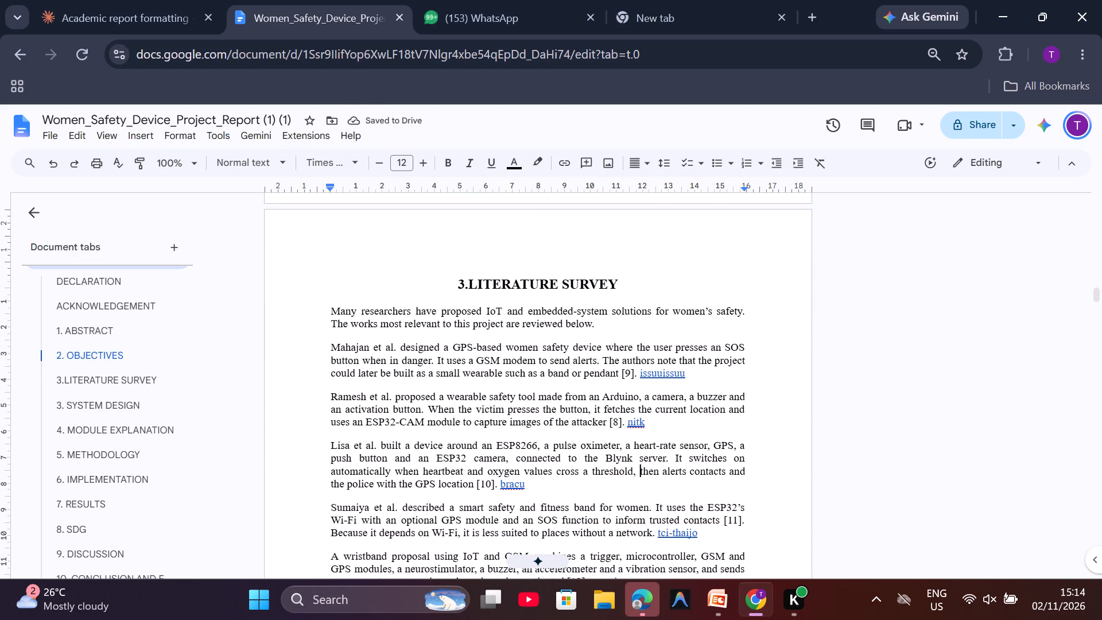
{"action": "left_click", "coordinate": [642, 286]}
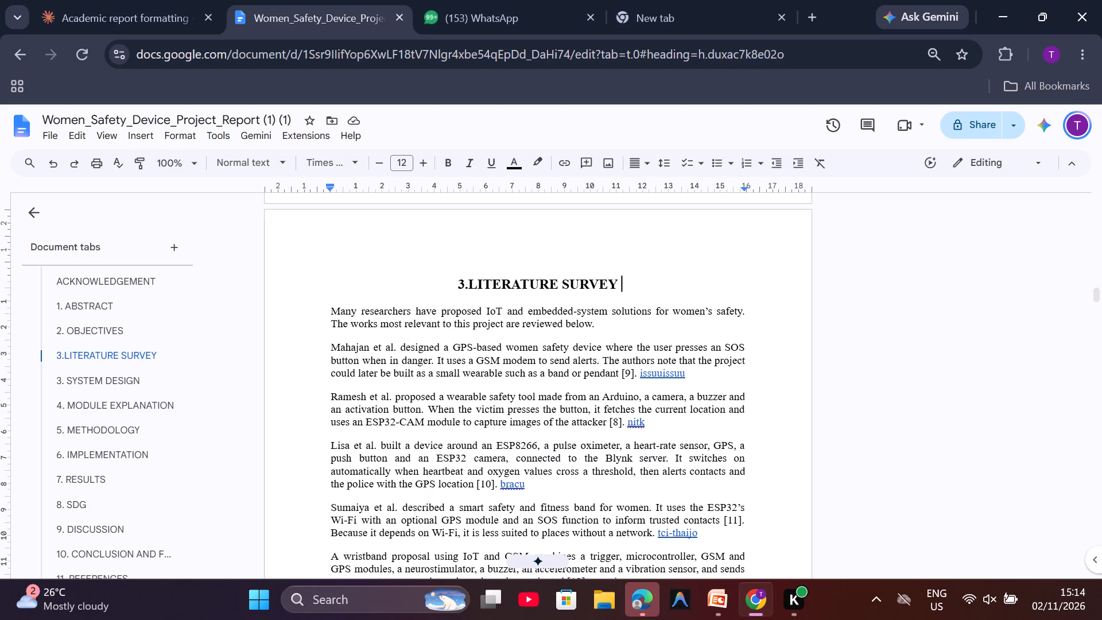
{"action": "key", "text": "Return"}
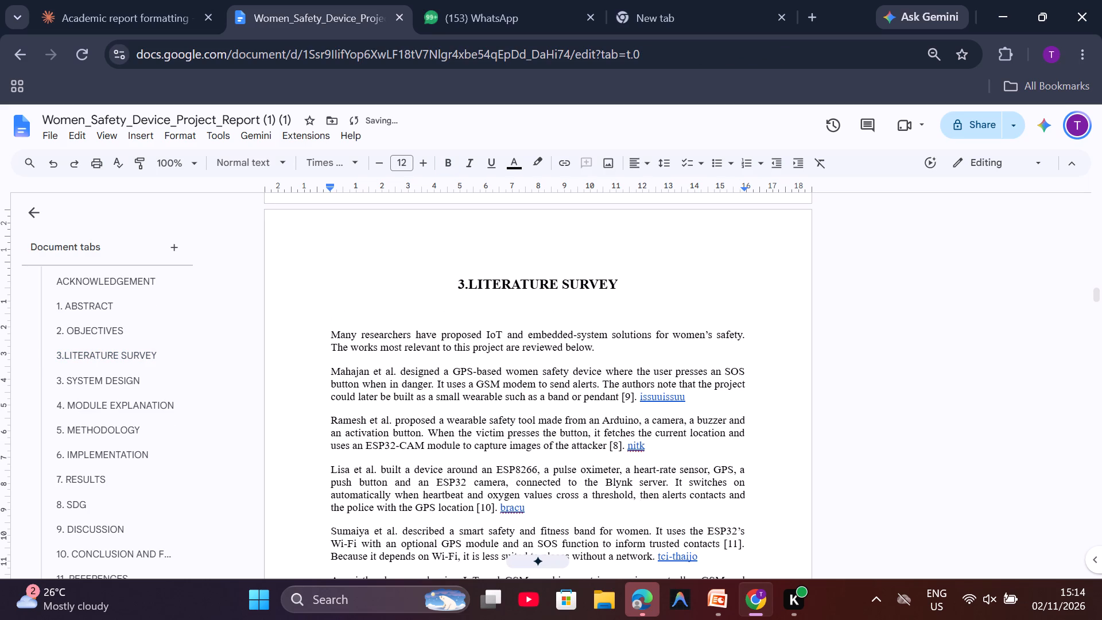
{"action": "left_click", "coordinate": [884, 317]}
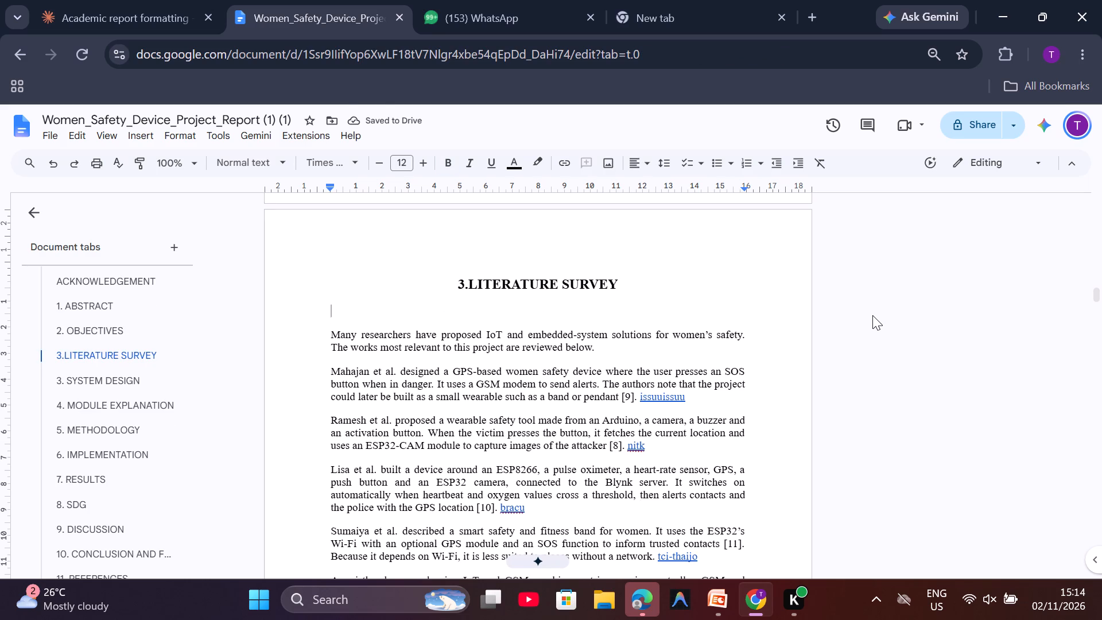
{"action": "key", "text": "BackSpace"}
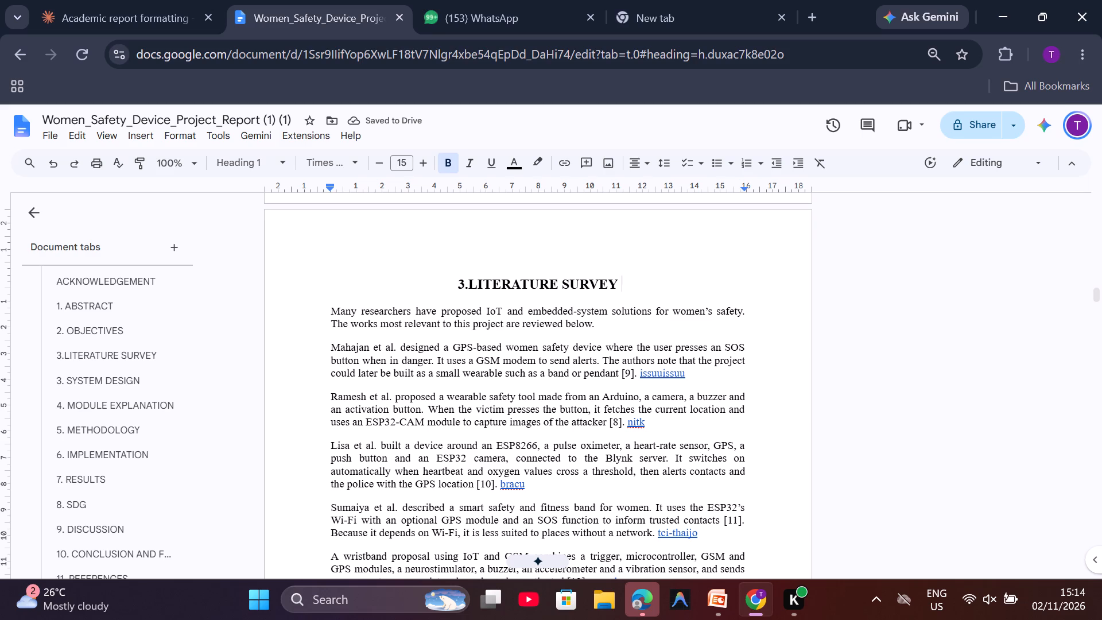
Insert an empty row below the System Design entry in the report's Table Of Contents.
{"action": "scroll", "coordinate": [550, 331], "scroll_direction": "up", "scroll_amount": 5}
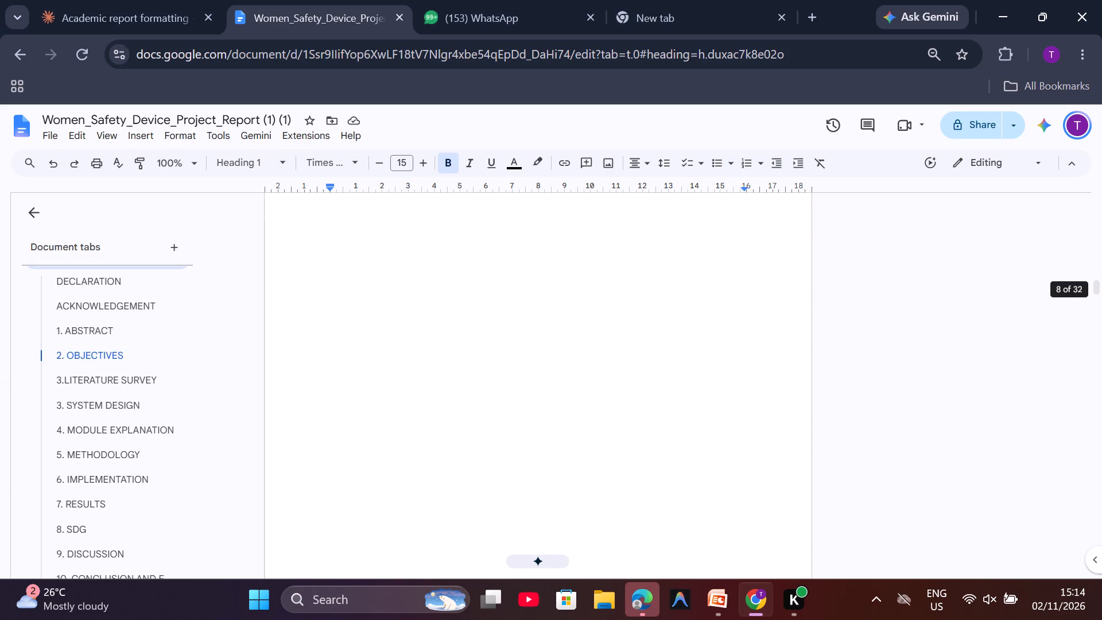
{"action": "scroll", "coordinate": [550, 331], "scroll_direction": "up", "scroll_amount": 20}
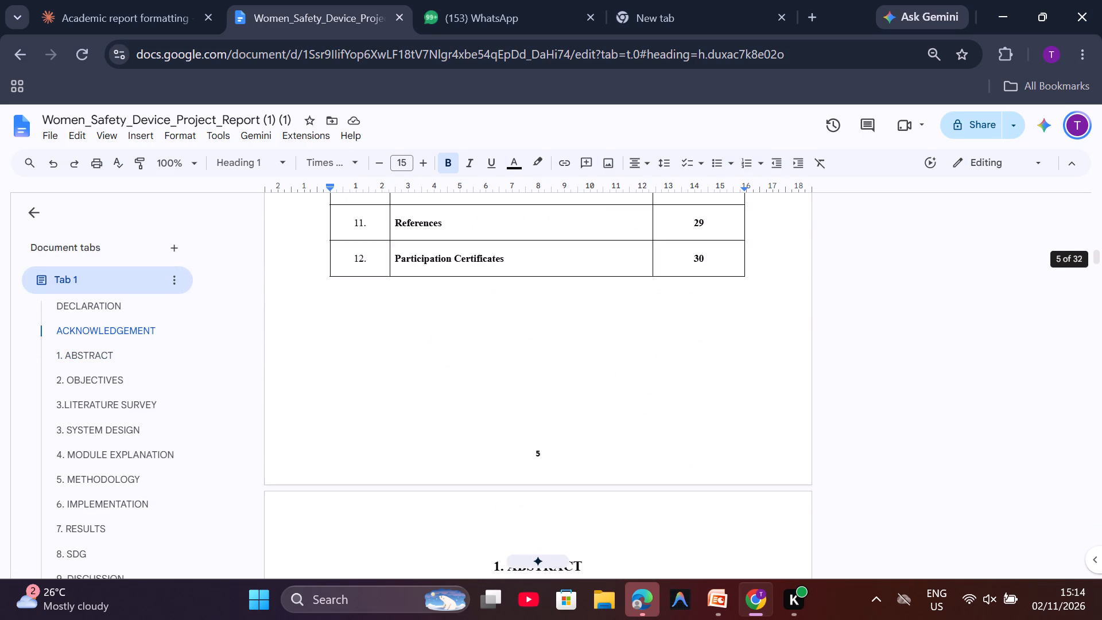
{"action": "scroll", "coordinate": [550, 331], "scroll_direction": "up", "scroll_amount": 7}
{"action": "scroll", "coordinate": [550, 331], "scroll_direction": "down", "scroll_amount": 1}
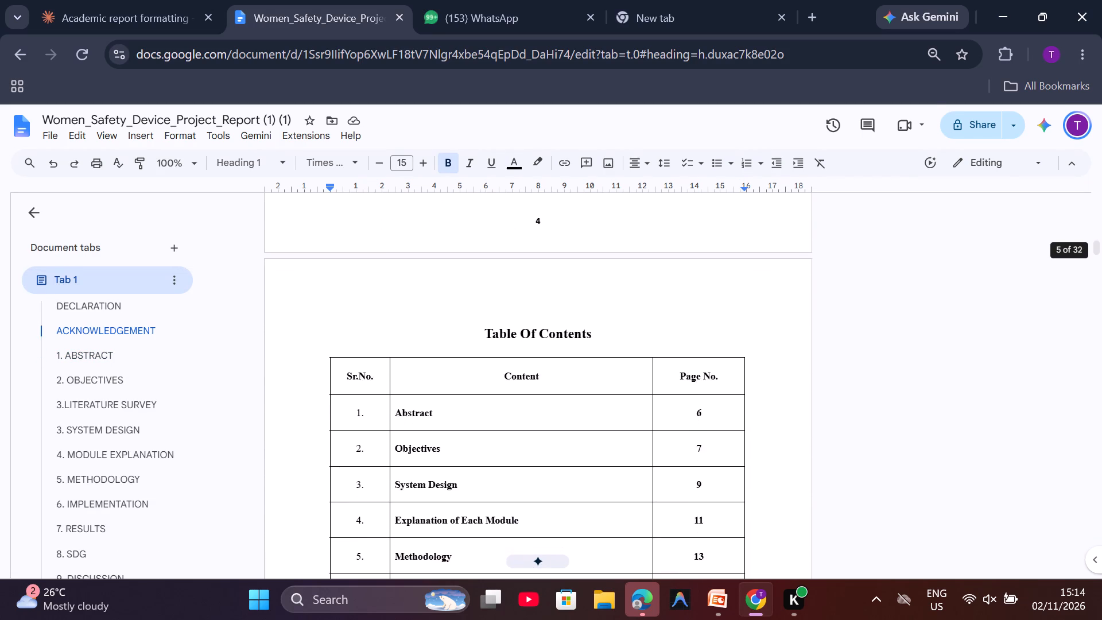
{"action": "scroll", "coordinate": [550, 331], "scroll_direction": "down", "scroll_amount": 1}
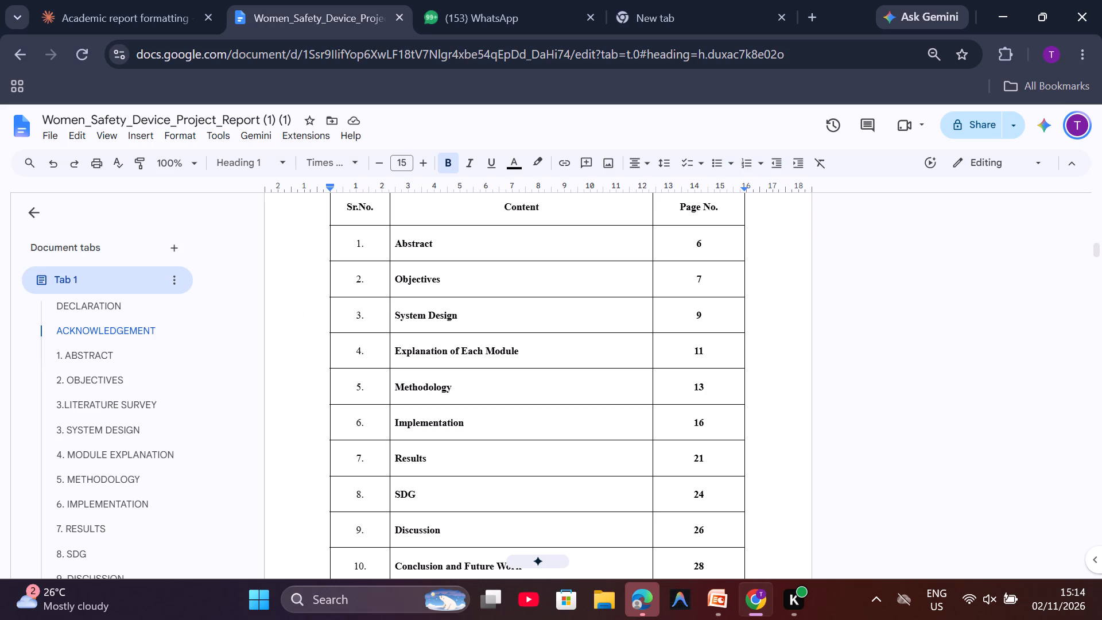
{"action": "left_click", "coordinate": [320, 313]}
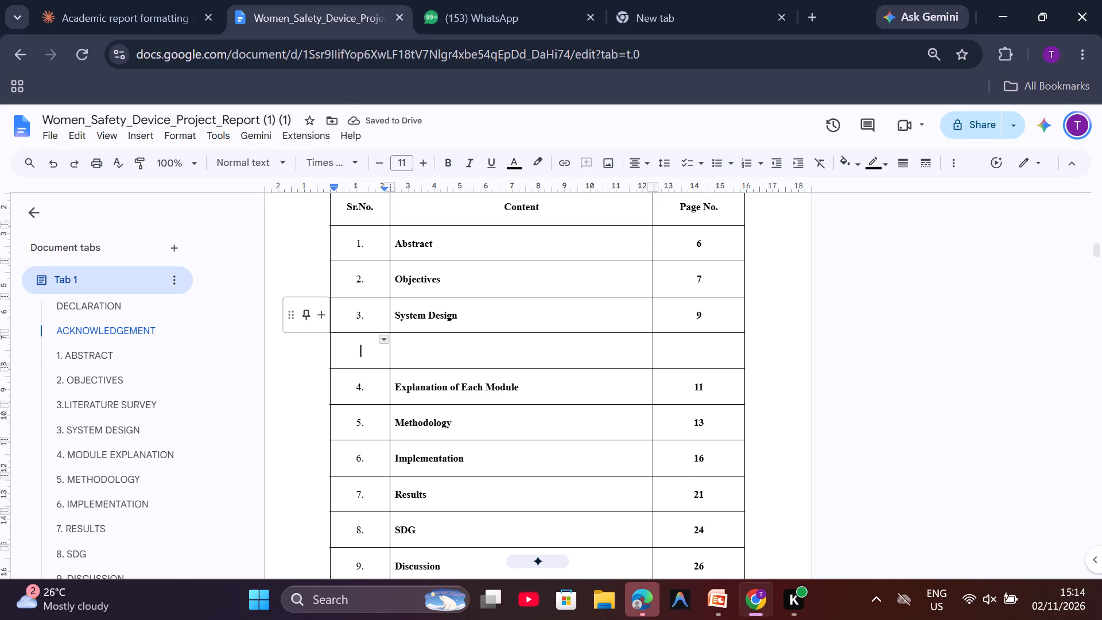
Number the empty Table Of Contents row below System Design as "4." in the Sr.No. column.
{"action": "key", "text": "4"}
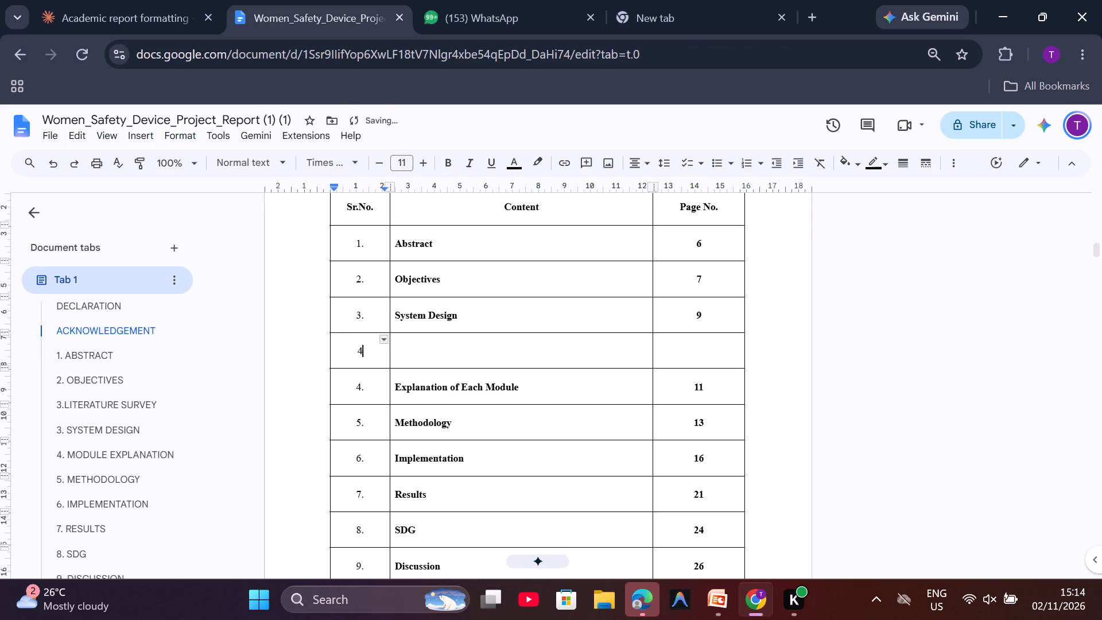
{"action": "key", "text": "BackSpace"}
{"action": "key", "text": "Up"}
{"action": "key", "text": "BackSpace"}
{"action": "key", "text": "3"}
{"action": "key", "text": "Up"}
{"action": "key", "text": "Down"}
{"action": "key", "text": "Down"}
{"action": "type", "text": "4."}
{"action": "key", "text": "Down"}
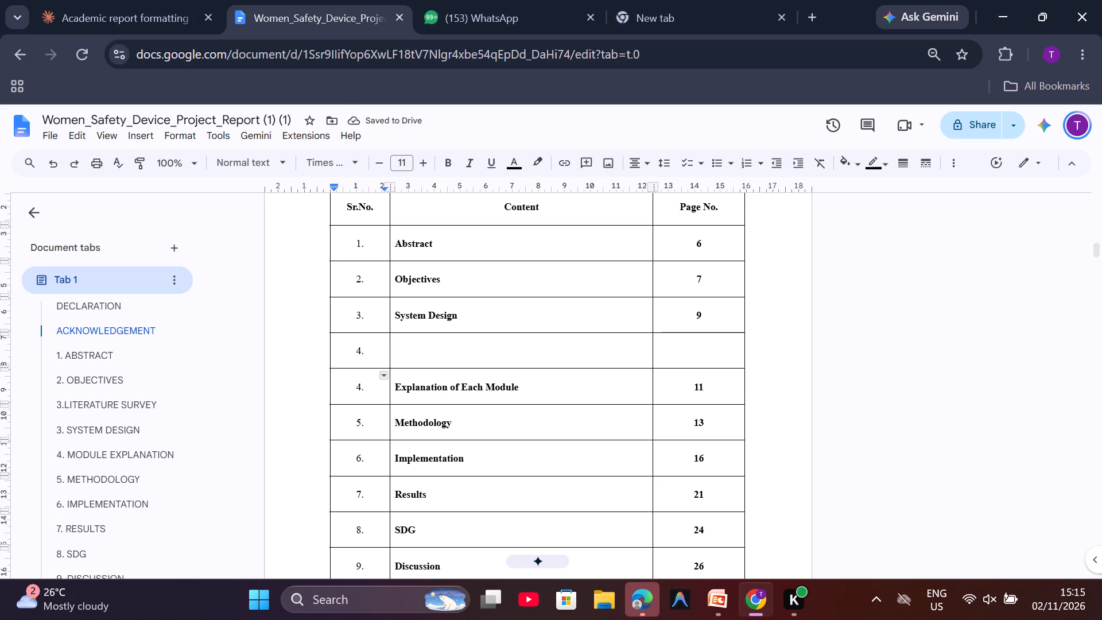
Copy the System Design title from row 3 of the Table Of Contents for the empty content cell of the new row 4.
{"action": "left_click_drag", "start_coordinate": [397, 311], "coordinate": [498, 311]}
{"action": "key", "text": "ctrl+c"}
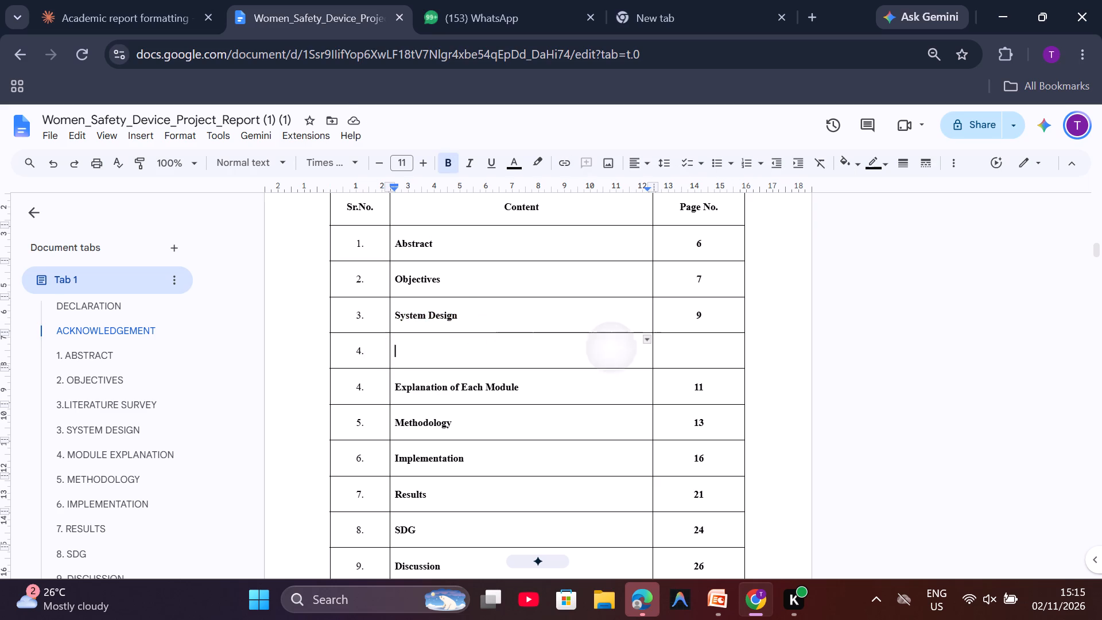
Paste the copied System Design title into the empty content cell of the new row 4 in the Table Of Contents.
{"action": "key", "text": "ctrl+v"}
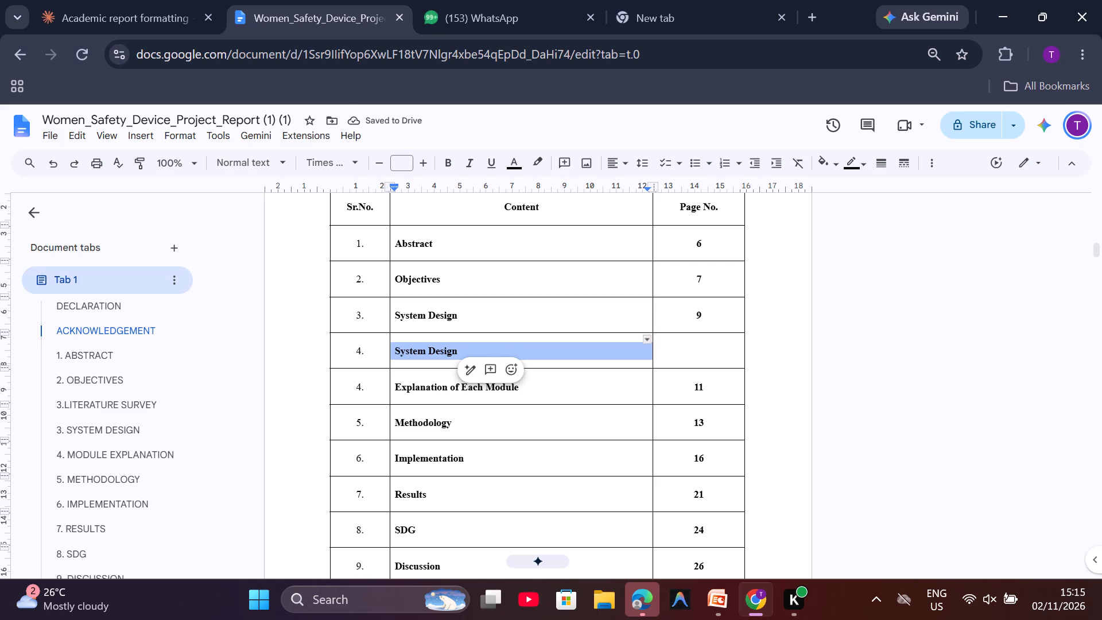
{"action": "left_click_drag", "start_coordinate": [456, 312], "coordinate": [412, 309]}
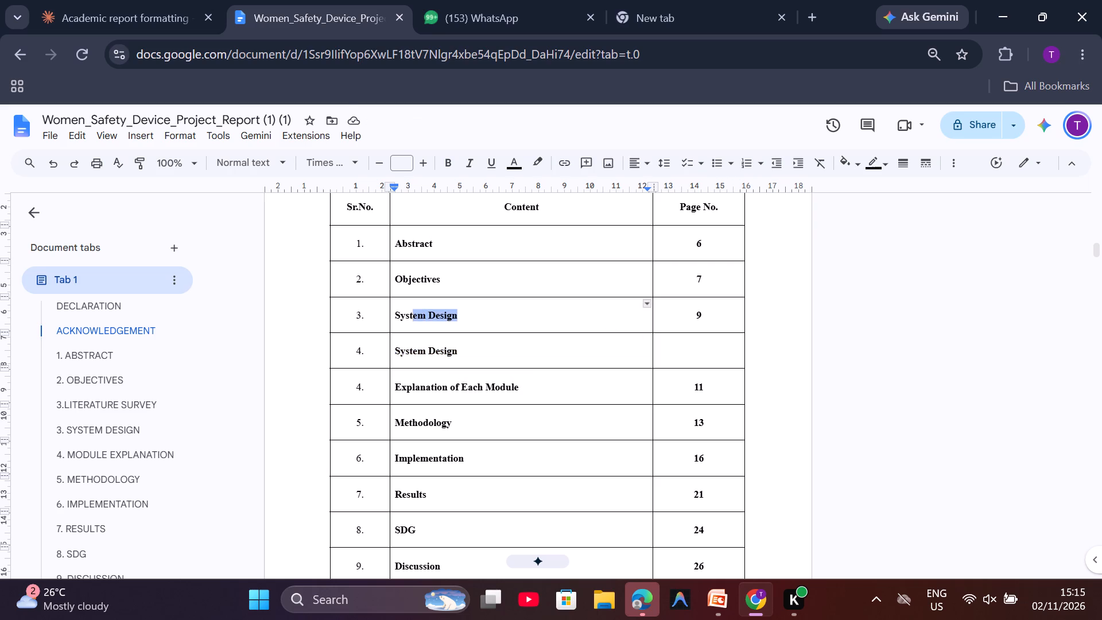
{"action": "left_click_drag", "start_coordinate": [412, 309], "coordinate": [397, 309]}
{"action": "key", "text": "BackSpace"}
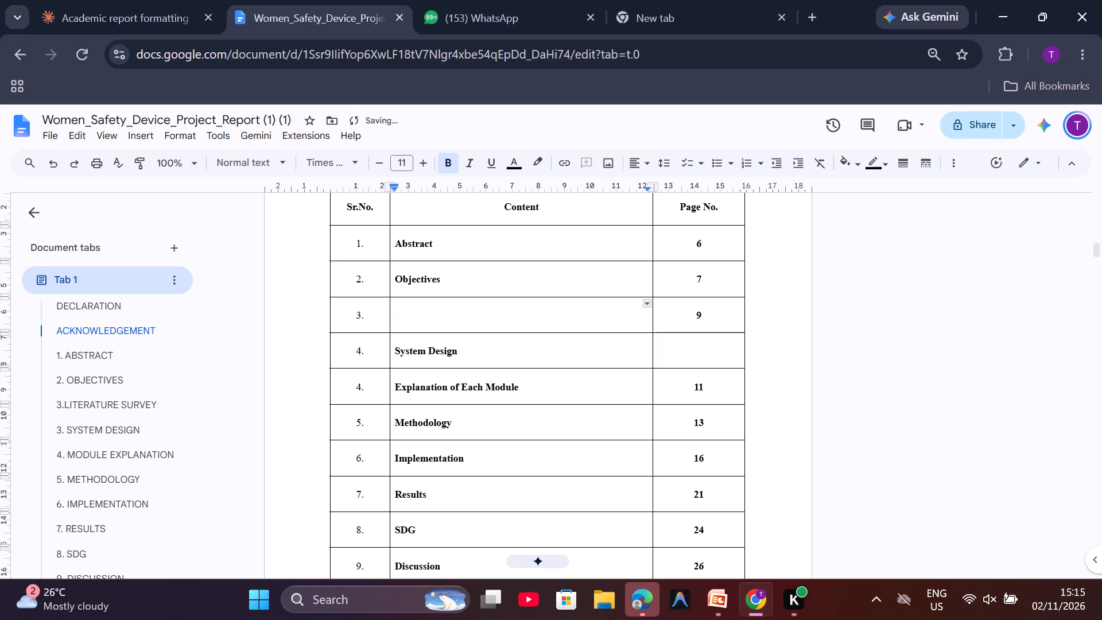
{"action": "scroll", "coordinate": [433, 335], "scroll_direction": "down", "scroll_amount": 4}
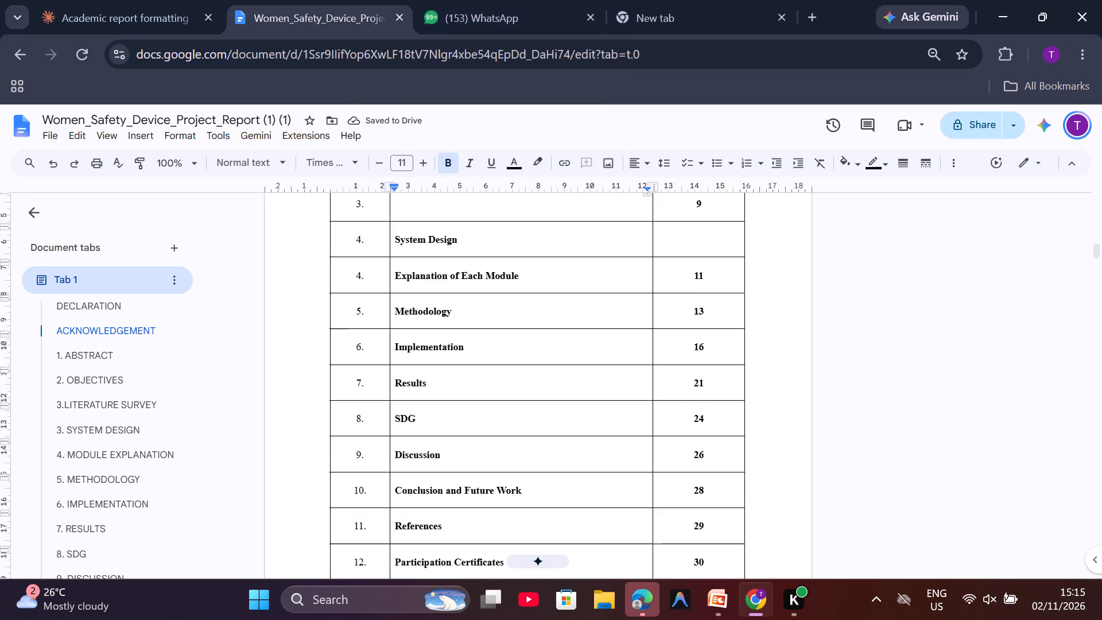
{"action": "scroll", "coordinate": [433, 335], "scroll_direction": "down", "scroll_amount": 9}
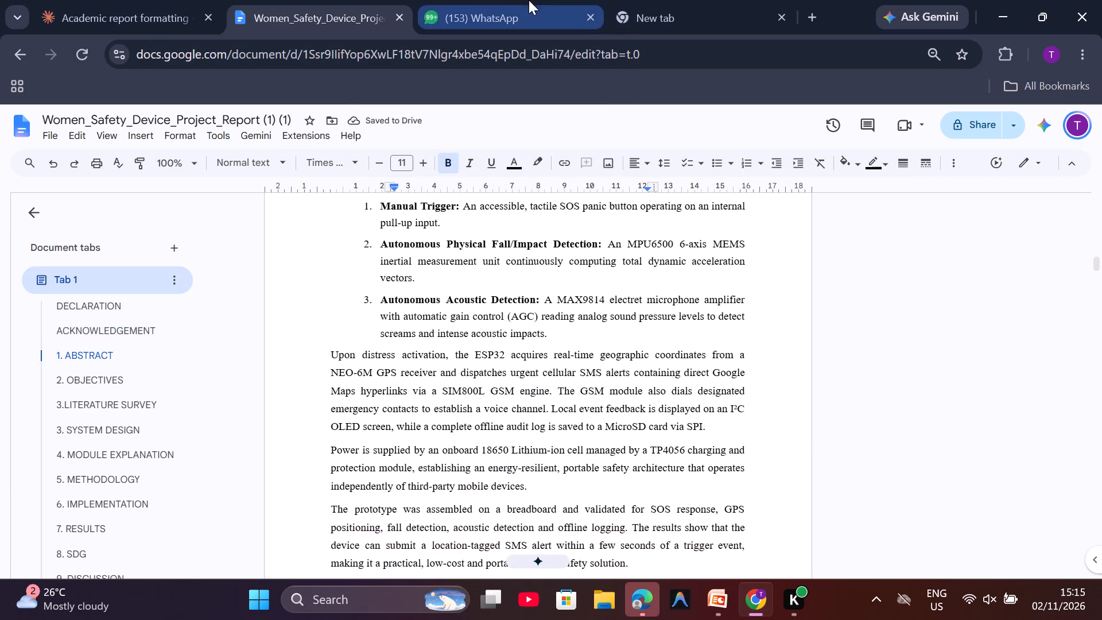
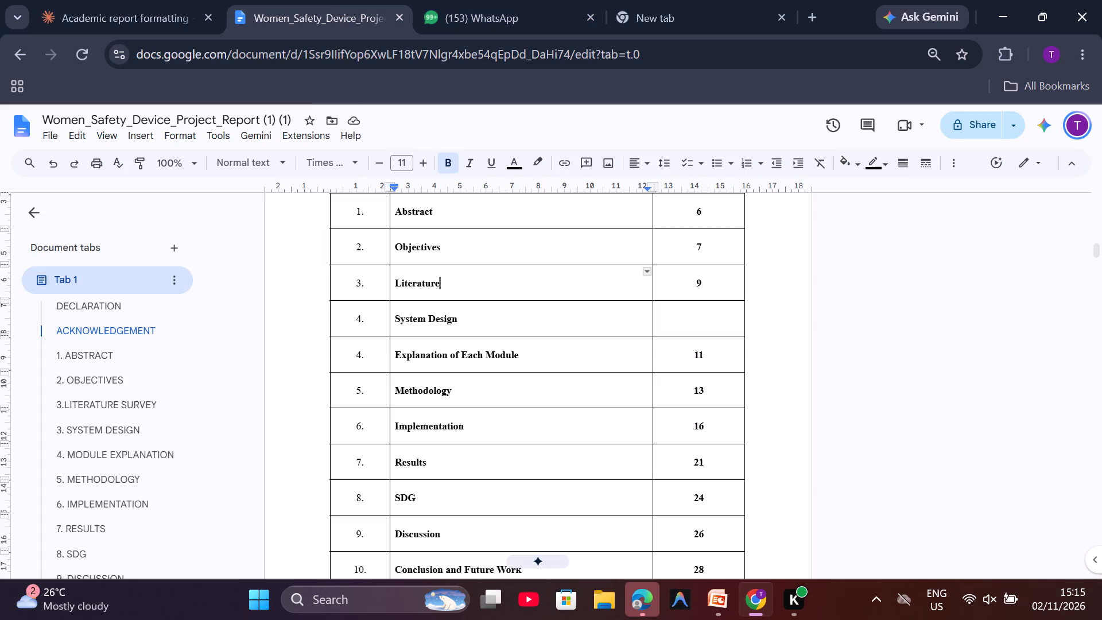
{"action": "left_click_drag", "start_coordinate": [439, 281], "coordinate": [392, 282]}
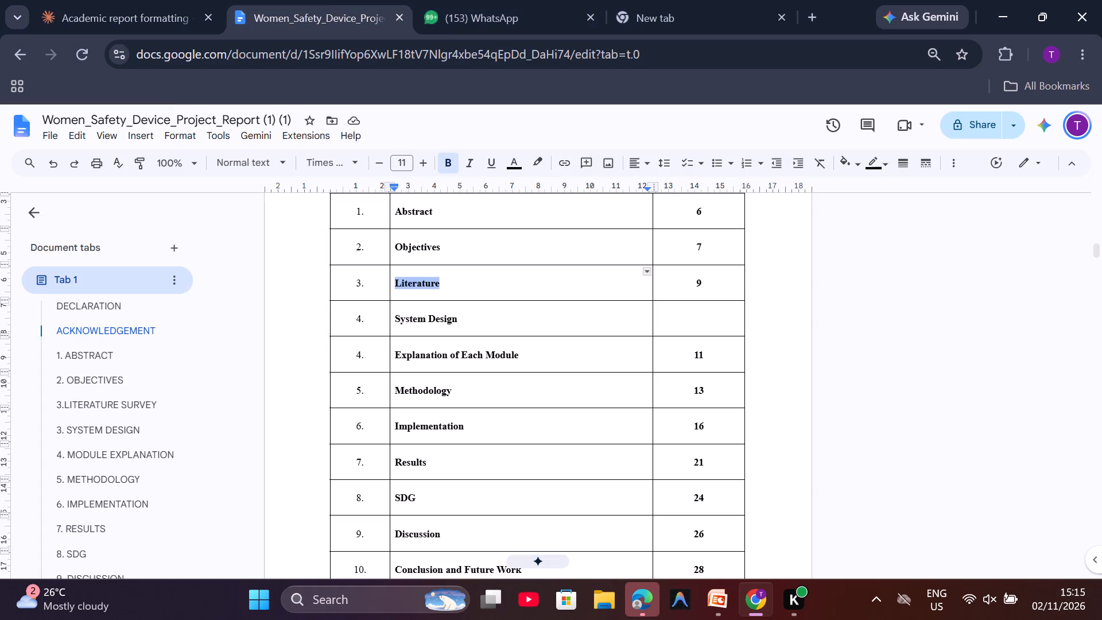
{"action": "left_click_drag", "start_coordinate": [392, 282], "coordinate": [399, 284]}
{"action": "left_click", "coordinate": [399, 284]}
{"action": "key", "text": "BackSpace"}
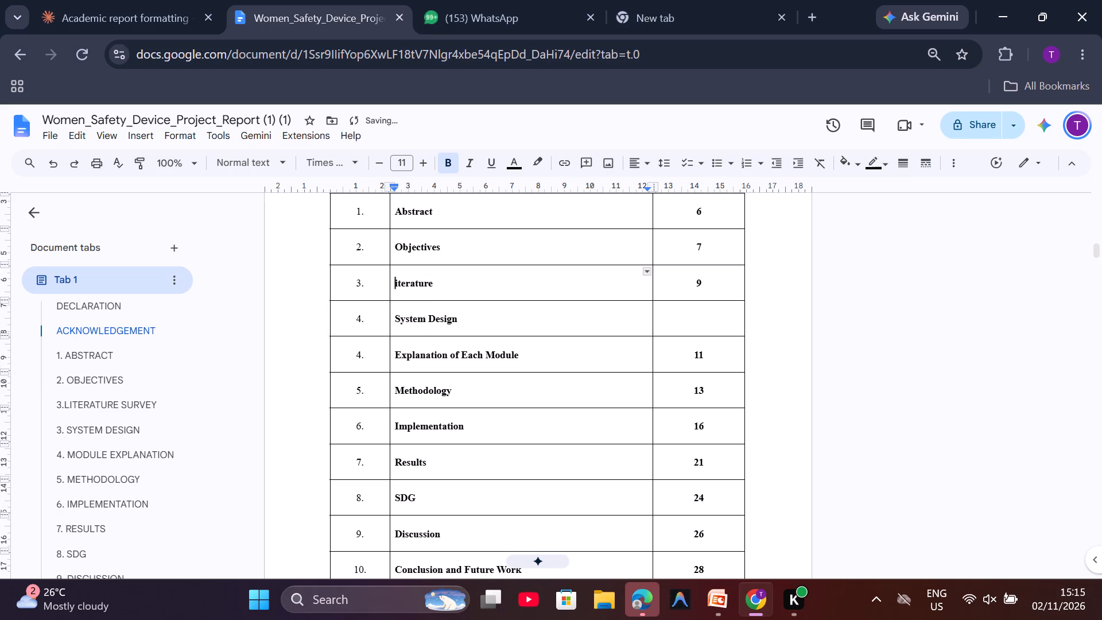
{"action": "key", "text": "Right"}
{"action": "key", "text": "Right"}
{"action": "key", "text": "Right"}
{"action": "key", "text": "Right"}
{"action": "key", "text": "Right"}
{"action": "key", "text": "Right"}
{"action": "key", "text": "Right"}
{"action": "key", "text": "Right"}
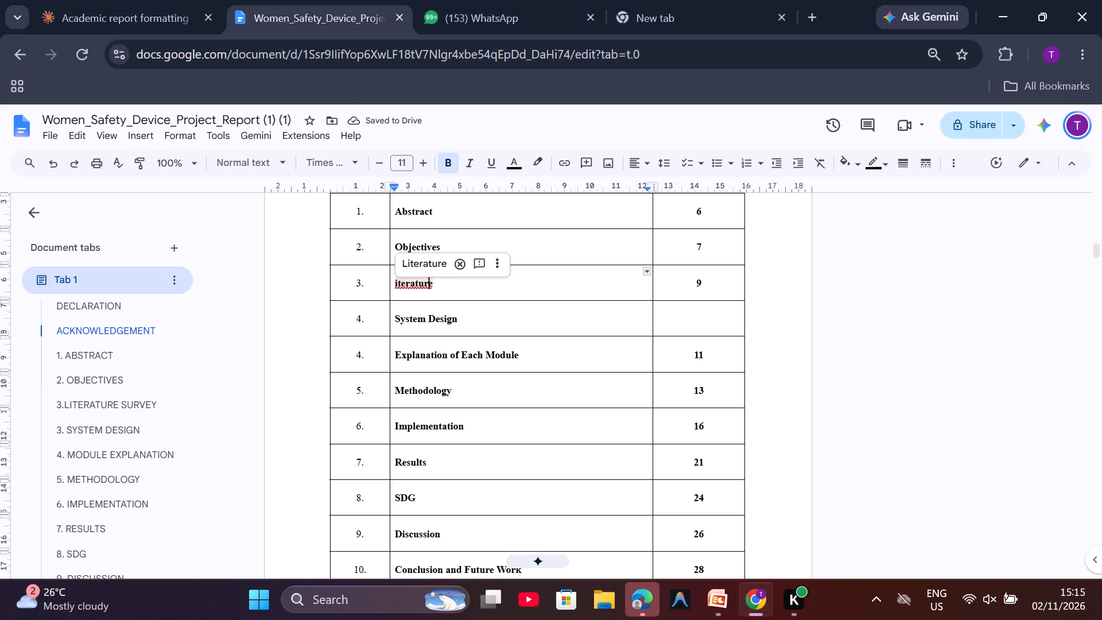
{"action": "key", "text": "Right"}
{"action": "key", "text": "BackSpace"}
{"action": "key", "text": "BackSpace"}
{"action": "key", "text": "BackSpace"}
{"action": "key", "text": "BackSpace"}
{"action": "key", "text": "BackSpace"}
{"action": "key", "text": "BackSpace"}
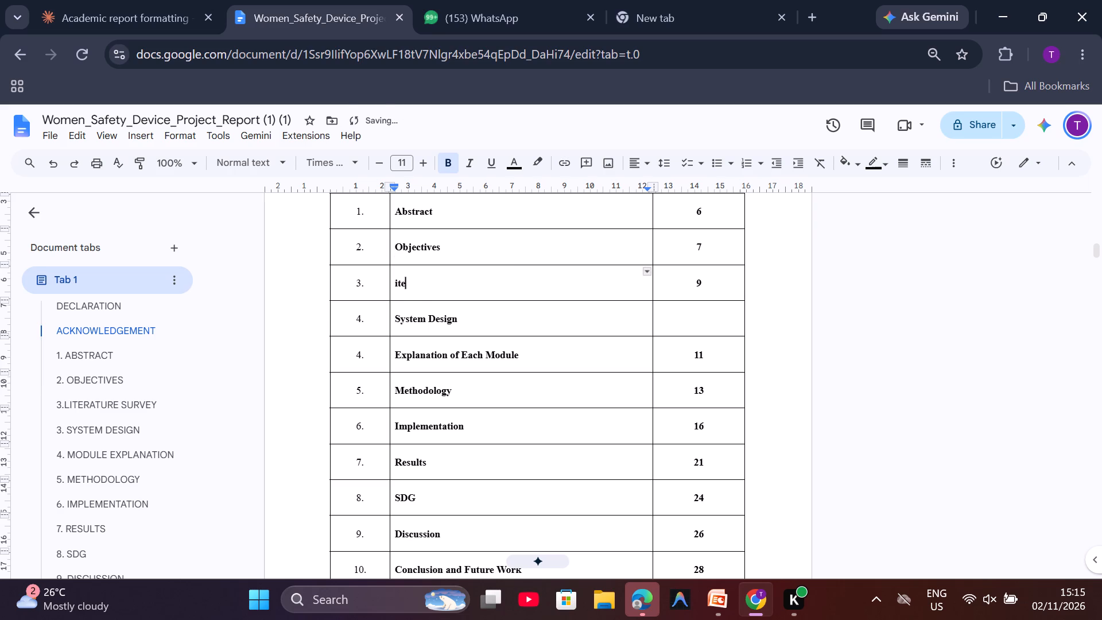
{"action": "key", "text": "BackSpace"}
{"action": "key", "text": "BackSpace"}
{"action": "key", "text": "BackSpace"}
{"action": "key", "text": "ctrl+v"}
Renumber the Explanation of Each Module, Methodology and Implementation rows of the Table Of Contents as 5, 6 and 7.
{"action": "left_click", "coordinate": [371, 356]}
{"action": "key", "text": "Left"}
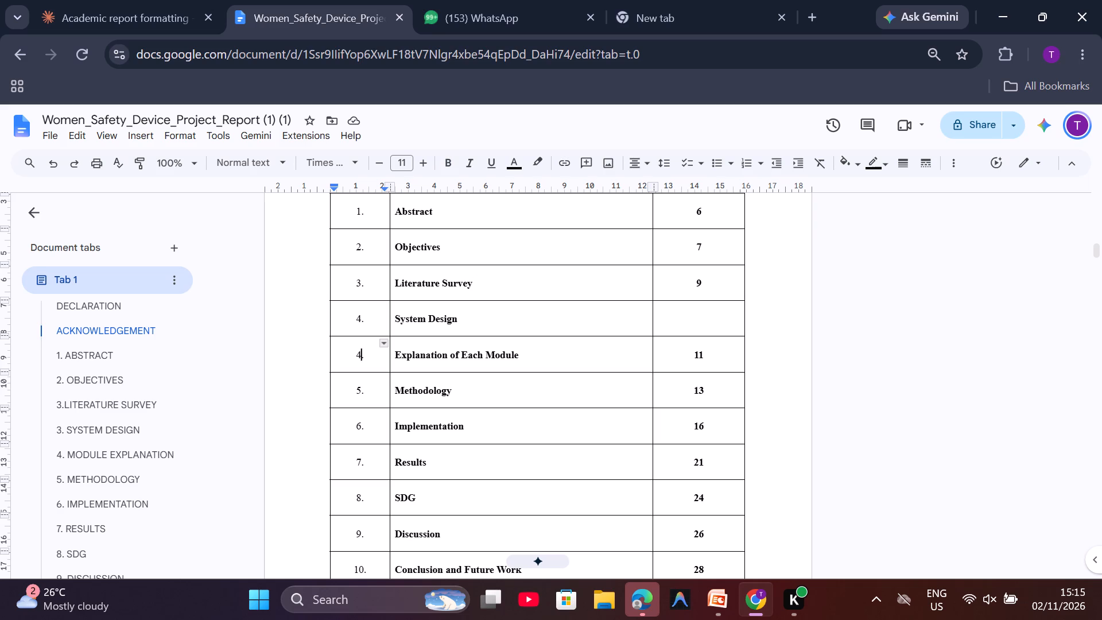
{"action": "key", "text": "BackSpace"}
{"action": "key", "text": "5"}
{"action": "key", "text": "Down"}
{"action": "key", "text": "BackSpace"}
{"action": "key", "text": "6"}
{"action": "key", "text": "Down"}
{"action": "key", "text": "BackSpace"}
{"action": "key", "text": "7"}
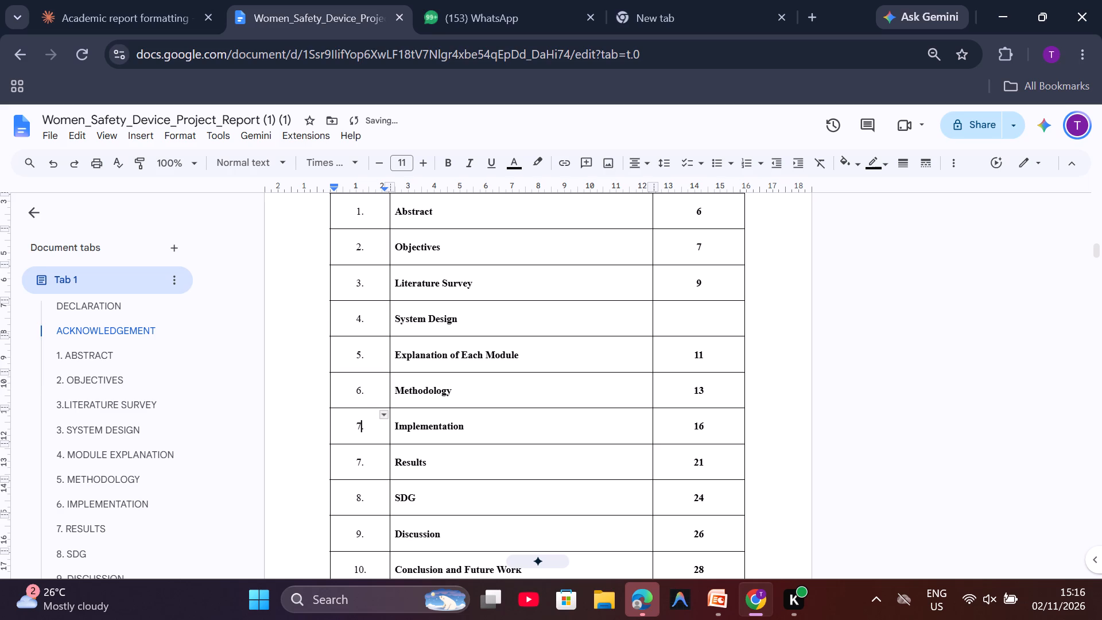
Renumber the Results, SDG and Discussion rows of the Table Of Contents as 8, 9 and 10.
{"action": "key", "text": "Down"}
{"action": "key", "text": "BackSpace"}
{"action": "key", "text": "8"}
{"action": "key", "text": "Down"}
{"action": "key", "text": "BackSpace"}
{"action": "key", "text": "9"}
{"action": "key", "text": "Down"}
{"action": "key", "text": "BackSpace"}
{"action": "type", "text": "10"}
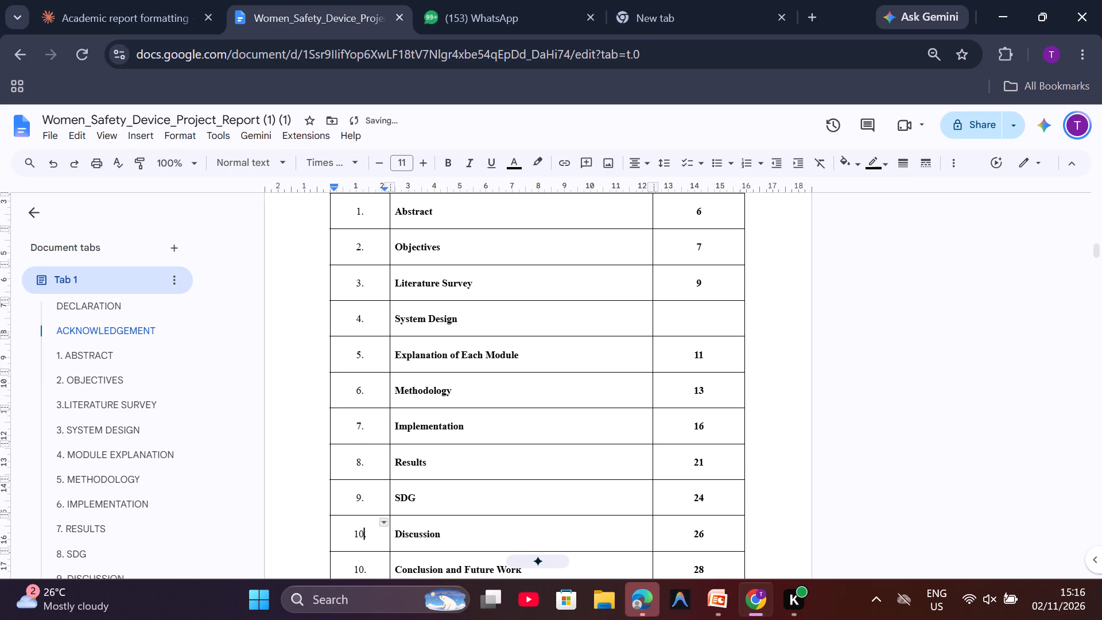
Renumber the Conclusion and Future Work, References and Participation Certificates rows of the Table Of Contents as 11, 12 and 13.
{"action": "scroll", "coordinate": [371, 356], "scroll_direction": "down", "scroll_amount": 1}
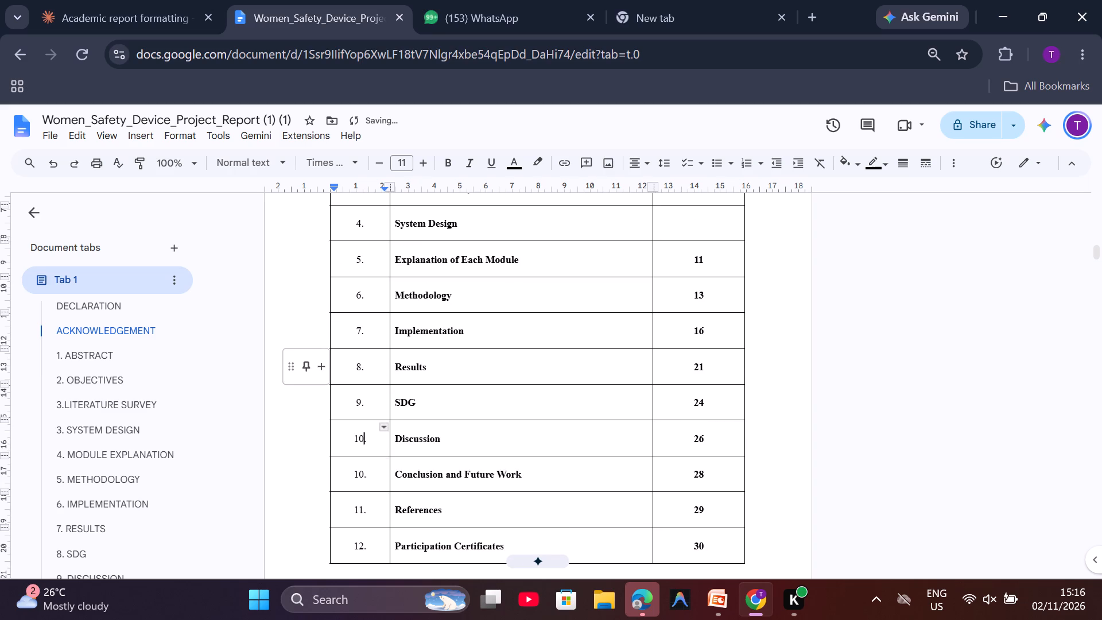
{"action": "key", "text": "Down"}
{"action": "key", "text": "BackSpace"}
{"action": "key", "text": "1"}
{"action": "key", "text": "Down"}
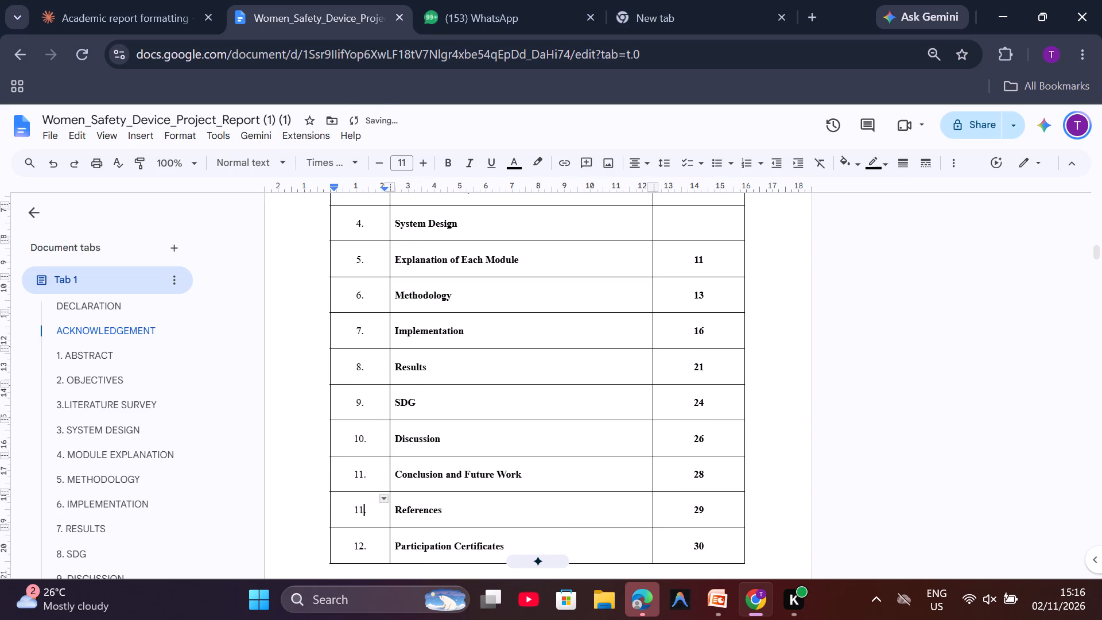
{"action": "key", "text": "BackSpace"}
{"action": "key", "text": "2"}
{"action": "key", "text": "Down"}
{"action": "key", "text": "BackSpace"}
{"action": "key", "text": "3"}
Check on which page the System Design section starts, for its empty Page No. cell in the Table Of Contents.
{"action": "scroll", "coordinate": [586, 351], "scroll_direction": "up", "scroll_amount": 3}
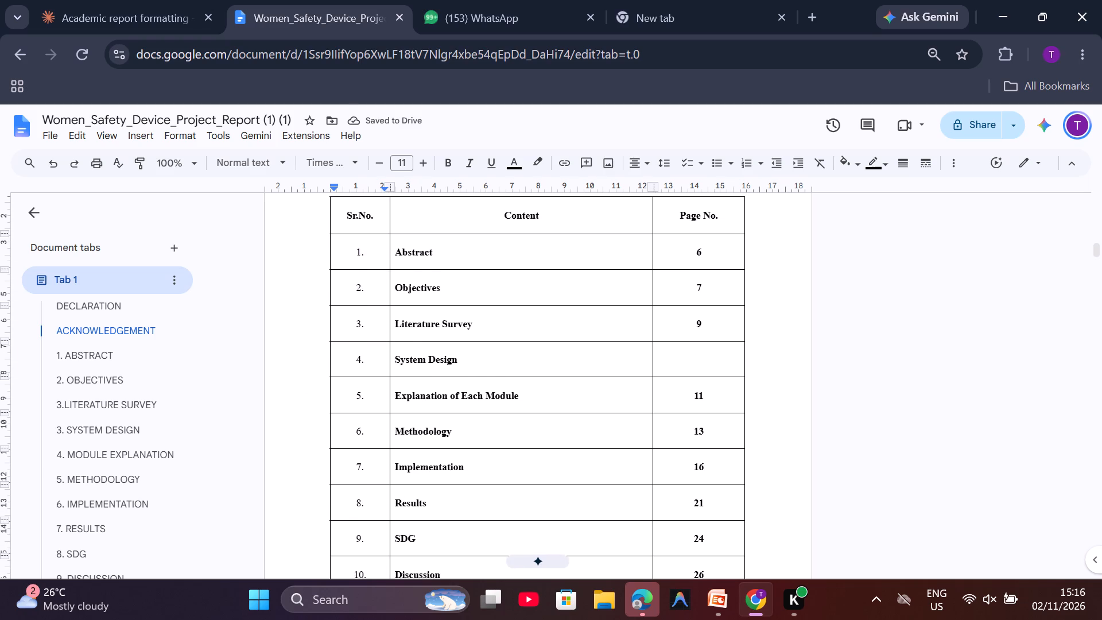
{"action": "left_click", "coordinate": [700, 364]}
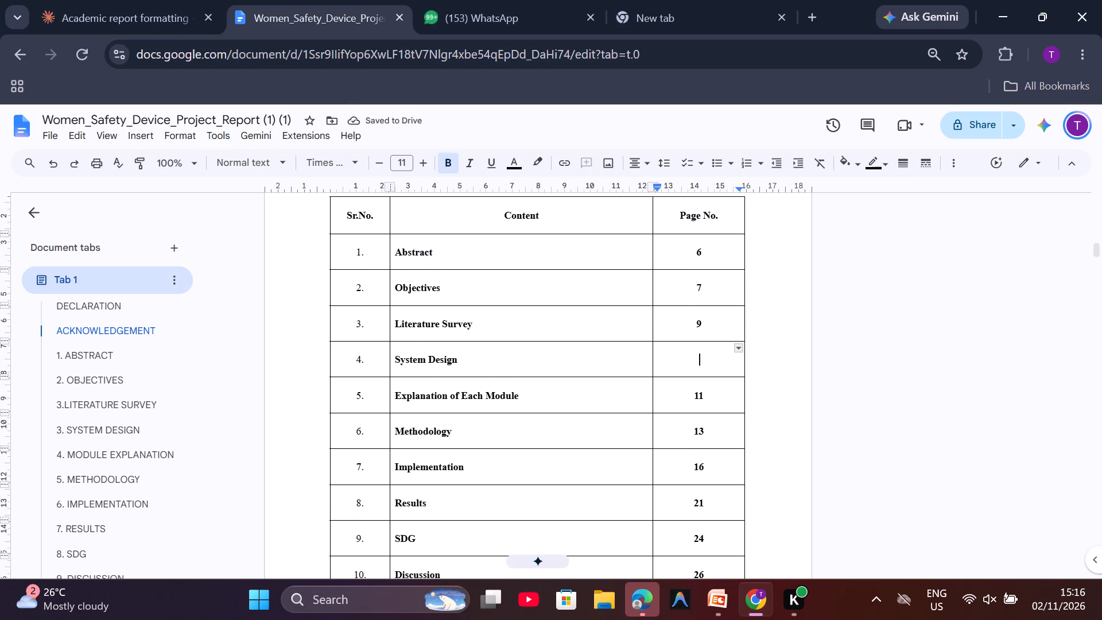
{"action": "scroll", "coordinate": [711, 330], "scroll_direction": "down", "scroll_amount": 3}
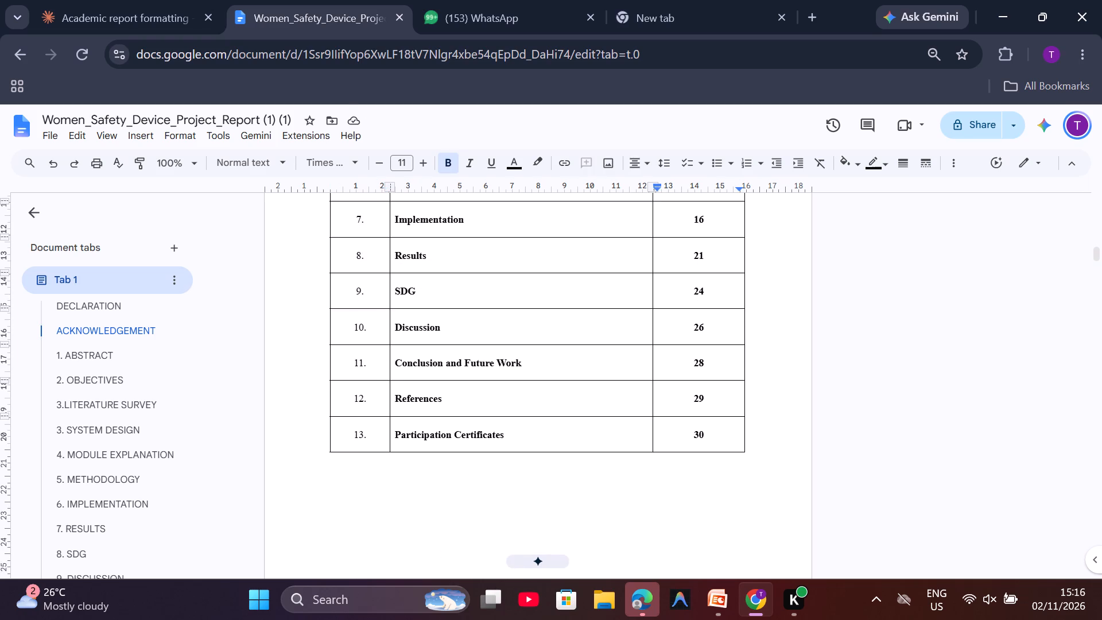
{"action": "scroll", "coordinate": [711, 330], "scroll_direction": "down", "scroll_amount": 20}
{"action": "scroll", "coordinate": [711, 330], "scroll_direction": "down", "scroll_amount": 3}
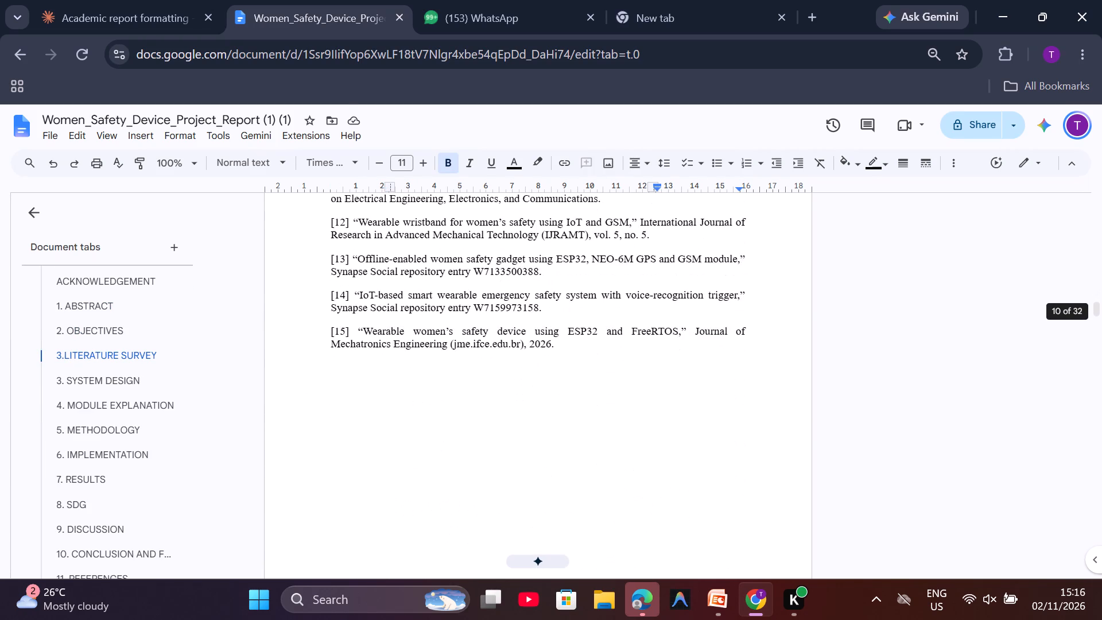
{"action": "scroll", "coordinate": [711, 330], "scroll_direction": "down", "scroll_amount": 6}
{"action": "scroll", "coordinate": [711, 330], "scroll_direction": "up", "scroll_amount": 1}
{"action": "scroll", "coordinate": [711, 330], "scroll_direction": "down", "scroll_amount": 1}
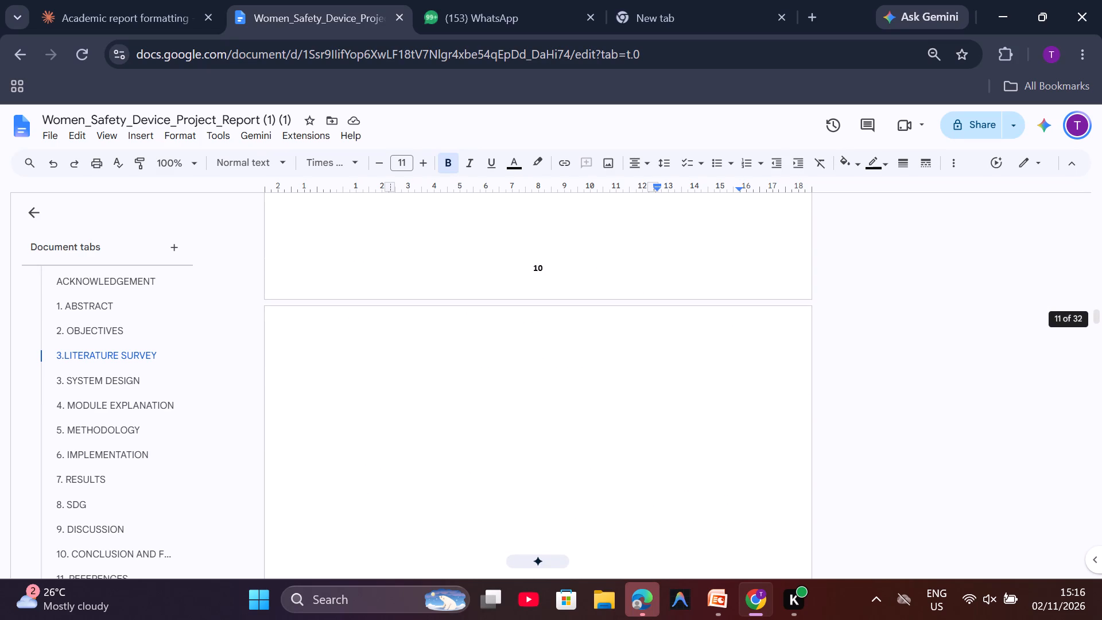
{"action": "scroll", "coordinate": [711, 330], "scroll_direction": "down", "scroll_amount": 2}
Remove the surplus blank lines above the 3. SYSTEM DESIGN heading, keeping the heading at the top of page 11.
{"action": "left_click", "coordinate": [467, 398]}
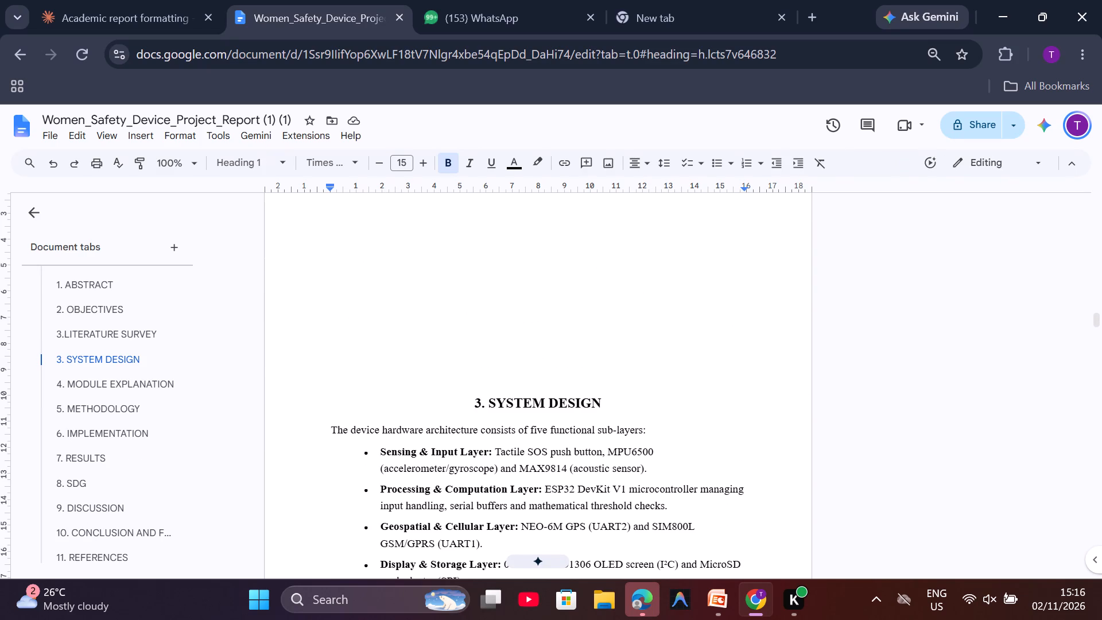
{"action": "key", "text": "BackSpace"}
{"action": "key", "text": "BackSpace"}
{"action": "key", "text": "BackSpace"}
{"action": "scroll", "coordinate": [467, 398], "scroll_direction": "up", "scroll_amount": 2}
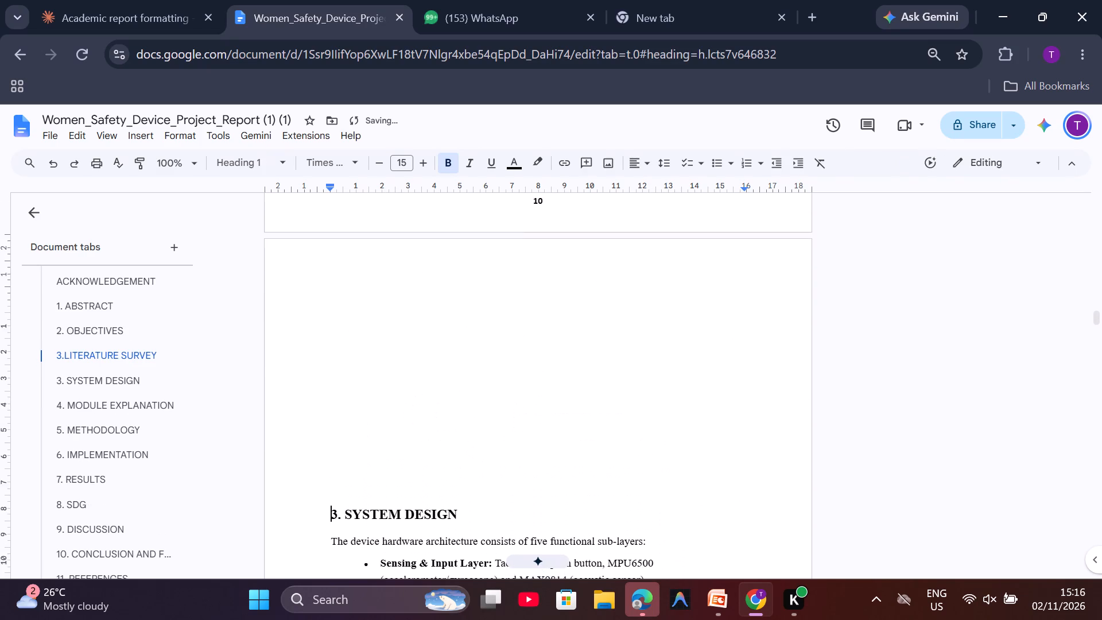
{"action": "key", "text": "BackSpace"}
{"action": "key", "text": "BackSpace"}
{"action": "key", "text": "BackSpace"}
{"action": "key", "text": "BackSpace"}
{"action": "key", "text": "BackSpace"}
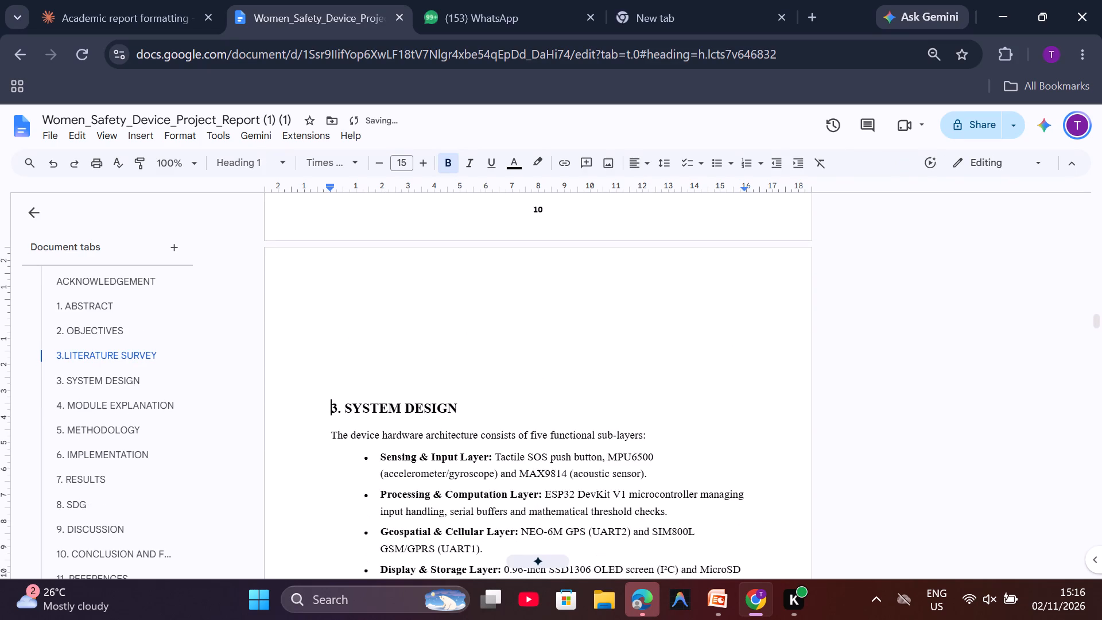
{"action": "key", "text": "BackSpace"}
{"action": "key", "text": "BackSpace"}
{"action": "key", "text": "BackSpace"}
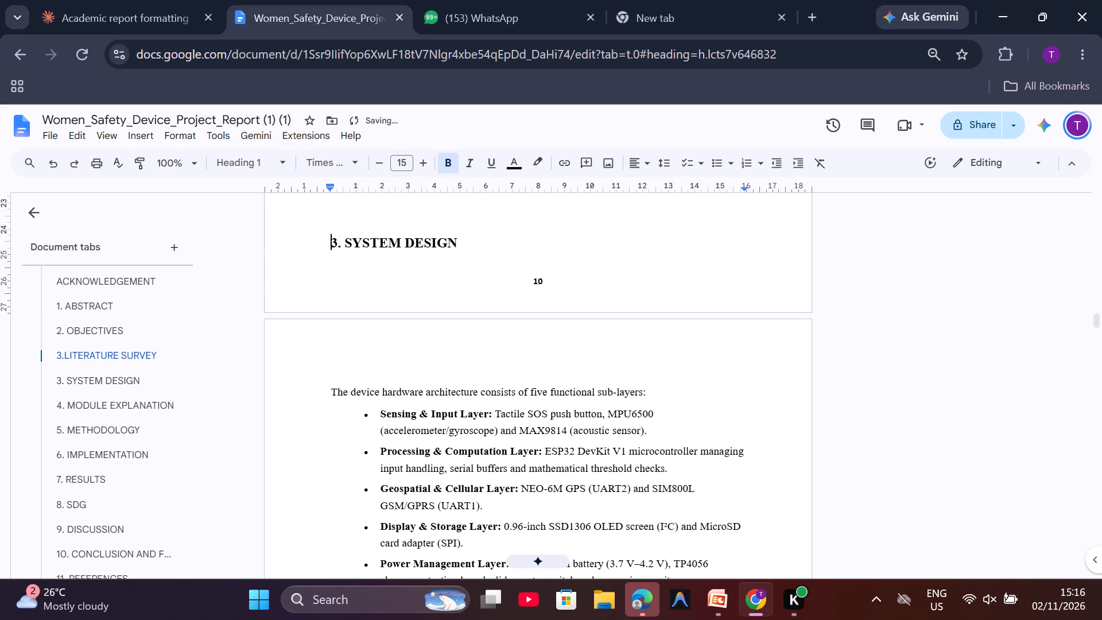
{"action": "key", "text": "Return"}
Center-align the 3. SYSTEM DESIGN heading.
{"action": "left_click_drag", "start_coordinate": [325, 394], "coordinate": [476, 396]}
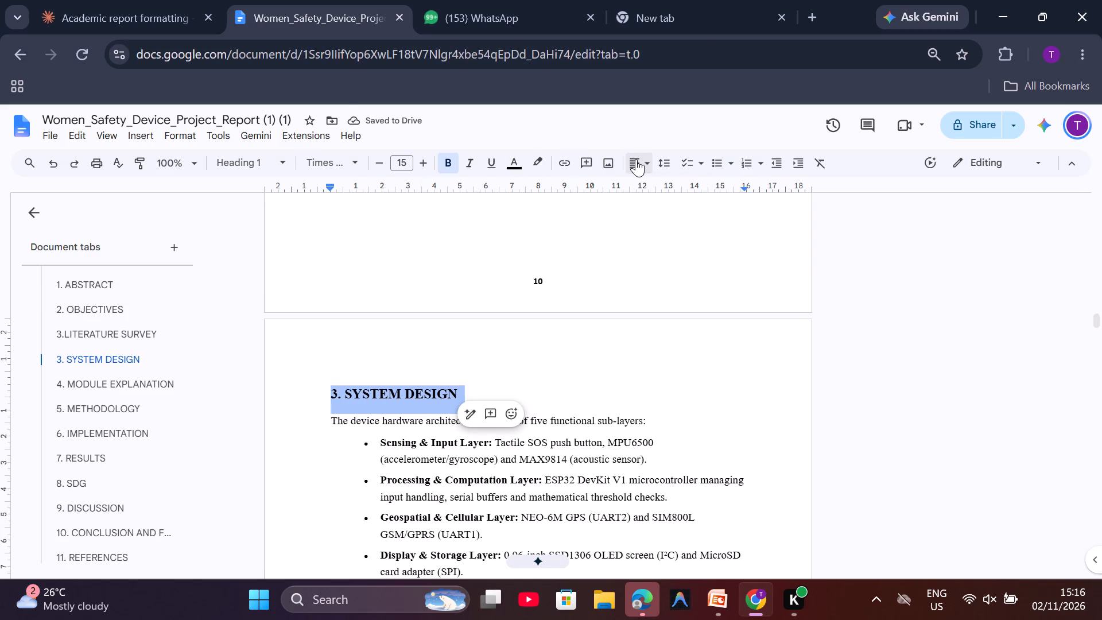
{"action": "left_click", "coordinate": [636, 159]}
{"action": "left_click", "coordinate": [659, 193]}
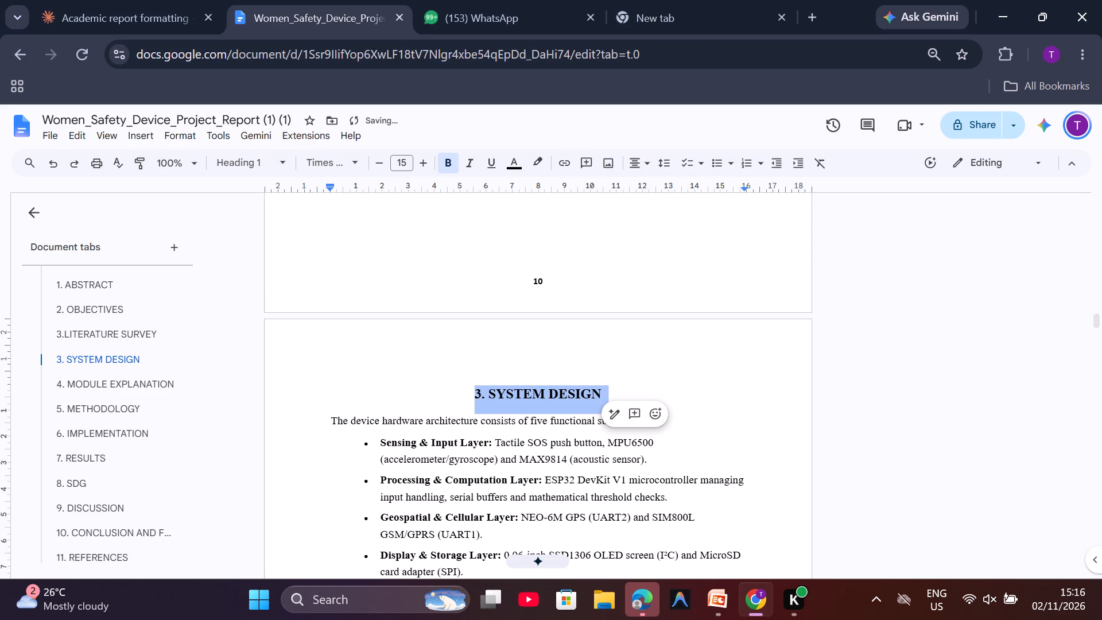
Review the page layout from the System Design section back to Objectives, including how Expected Outcomes splits across pages 7 and 8.
{"action": "left_click", "coordinate": [1101, 359]}
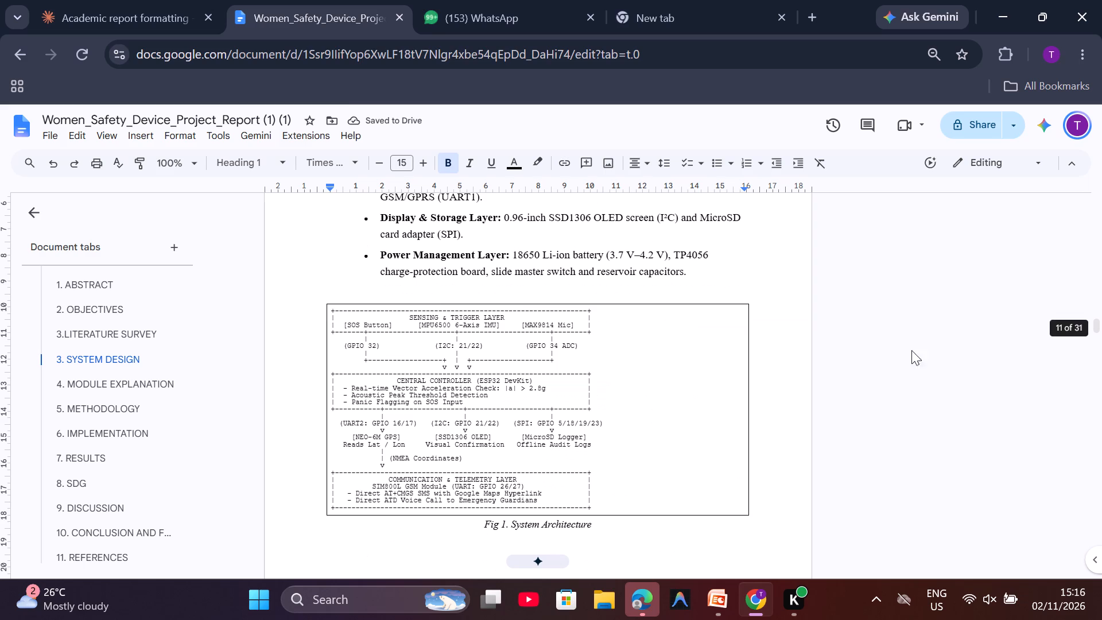
{"action": "left_click", "coordinate": [849, 286]}
{"action": "scroll", "coordinate": [849, 286], "scroll_direction": "up", "scroll_amount": 10}
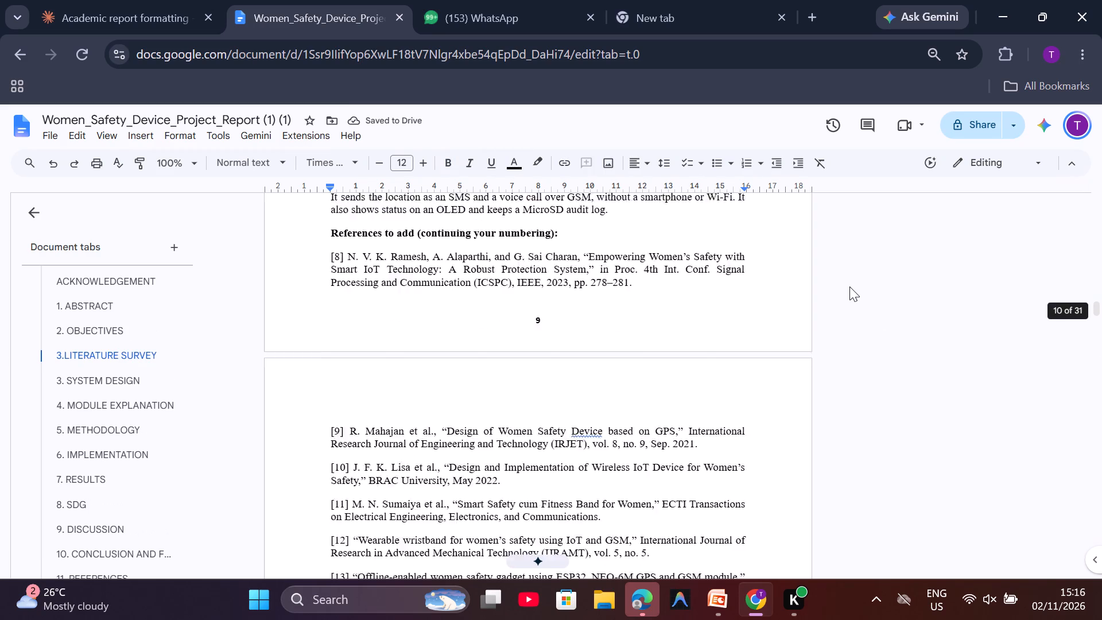
{"action": "scroll", "coordinate": [849, 286], "scroll_direction": "up", "scroll_amount": 18}
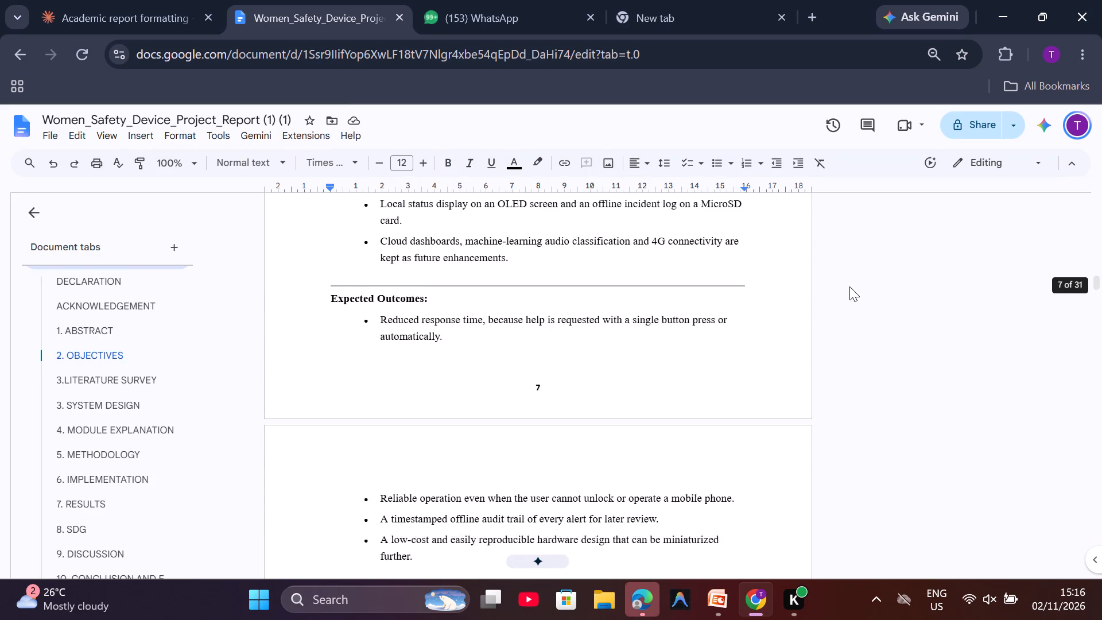
{"action": "scroll", "coordinate": [849, 286], "scroll_direction": "up", "scroll_amount": 6}
{"action": "scroll", "coordinate": [849, 286], "scroll_direction": "down", "scroll_amount": 2}
{"action": "scroll", "coordinate": [849, 286], "scroll_direction": "up", "scroll_amount": 1}
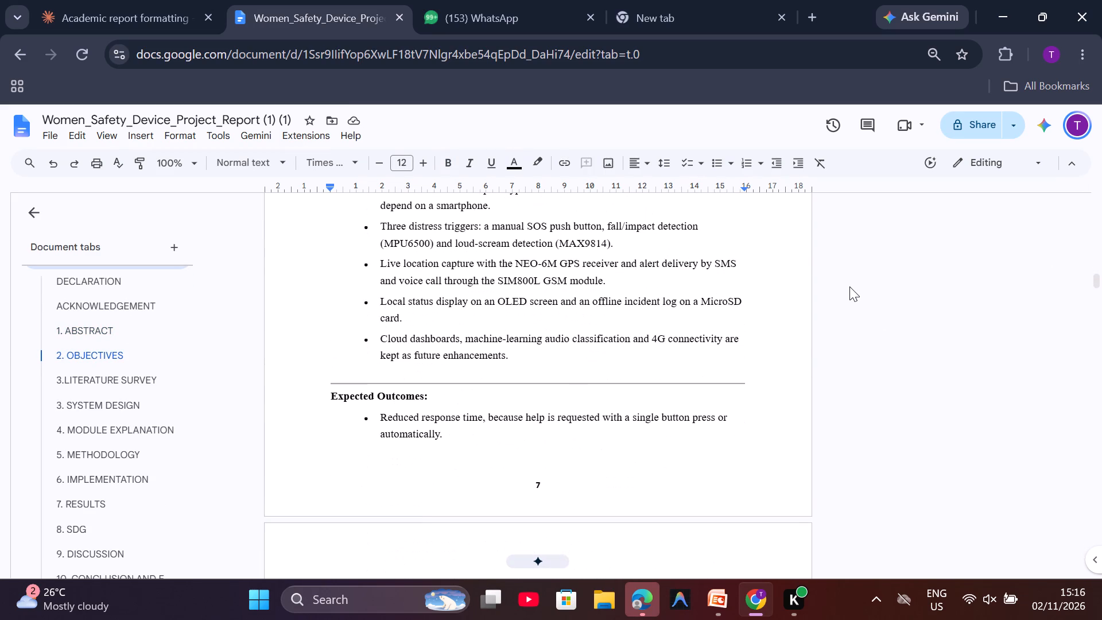
{"action": "scroll", "coordinate": [849, 286], "scroll_direction": "up", "scroll_amount": 1}
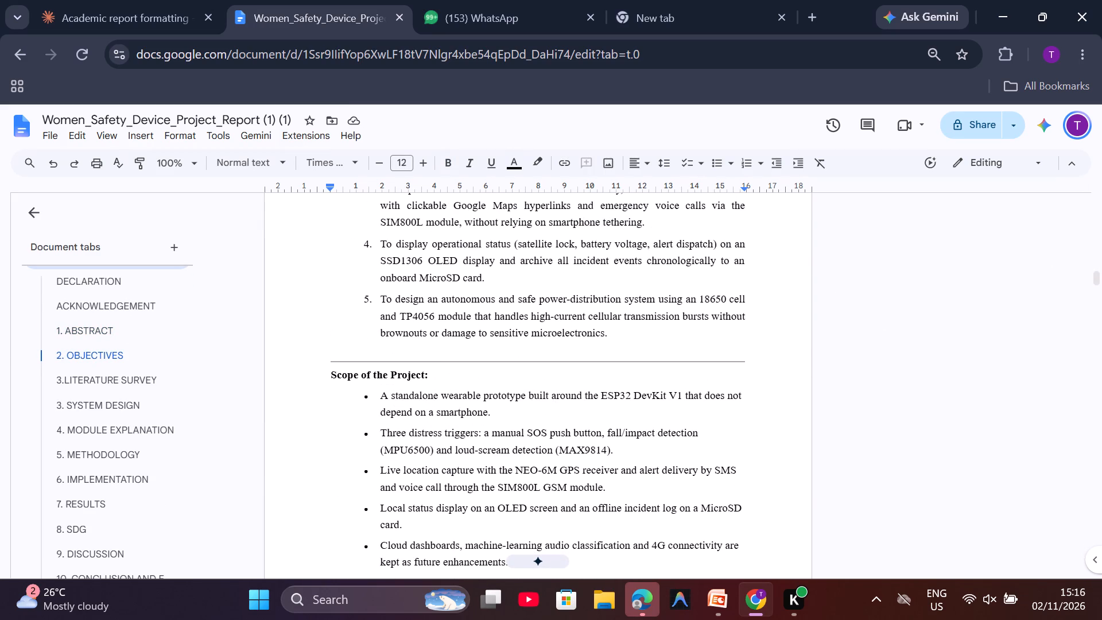
{"action": "scroll", "coordinate": [547, 421], "scroll_direction": "up", "scroll_amount": 1}
{"action": "left_click", "coordinate": [547, 421]}
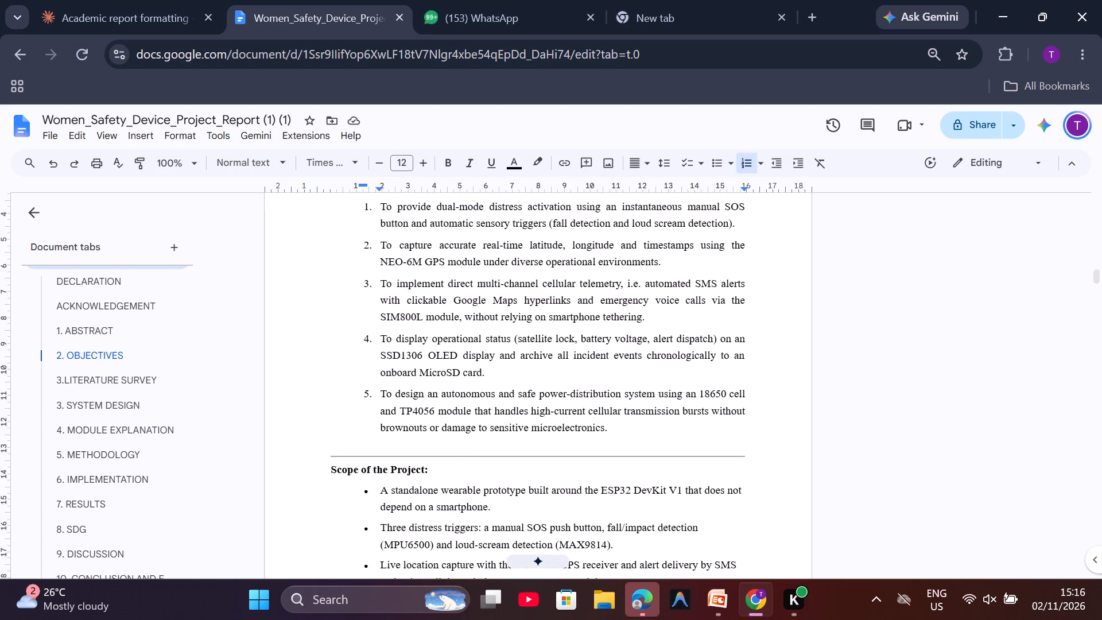
{"action": "left_click", "coordinate": [912, 367]}
{"action": "scroll", "coordinate": [558, 377], "scroll_direction": "down", "scroll_amount": 1}
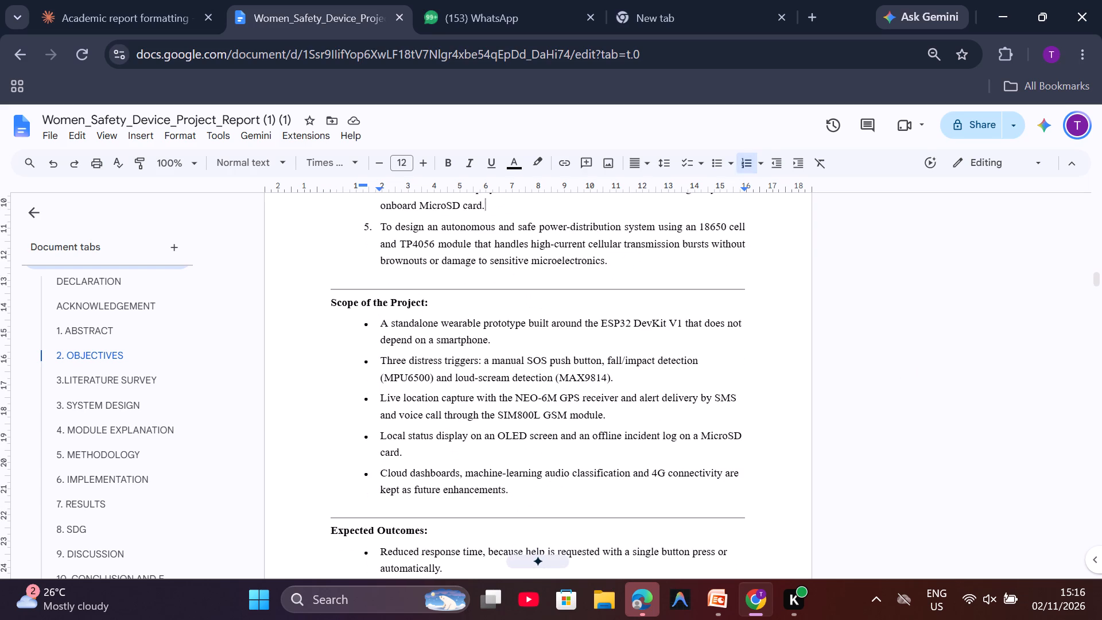
{"action": "scroll", "coordinate": [558, 377], "scroll_direction": "down", "scroll_amount": 3}
{"action": "scroll", "coordinate": [558, 377], "scroll_direction": "up", "scroll_amount": 1}
{"action": "scroll", "coordinate": [558, 377], "scroll_direction": "down", "scroll_amount": 3}
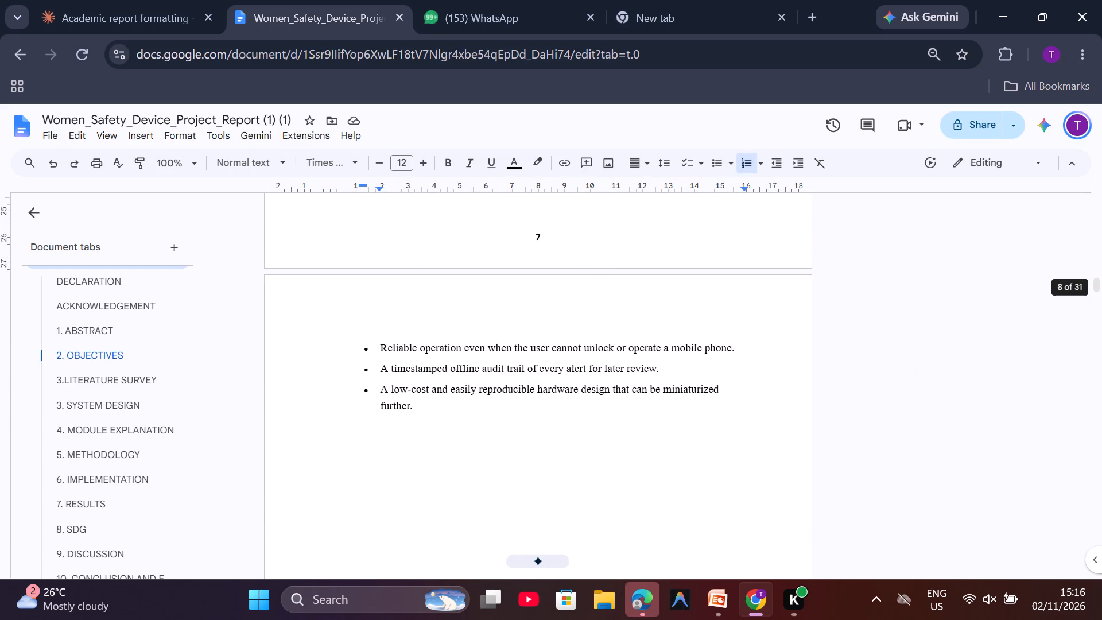
{"action": "scroll", "coordinate": [558, 377], "scroll_direction": "down", "scroll_amount": 3}
Insert a blank line above the "Scope of the Project:" heading so that the Expected Outcomes heading starts on page 8.
{"action": "scroll", "coordinate": [558, 377], "scroll_direction": "up", "scroll_amount": 4}
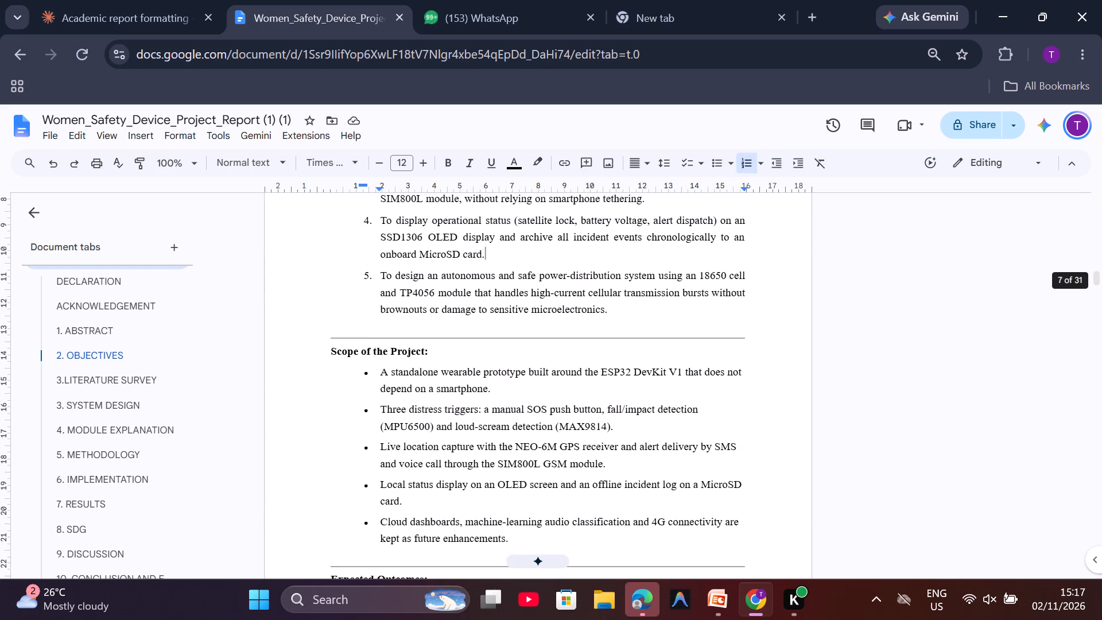
{"action": "scroll", "coordinate": [558, 377], "scroll_direction": "up", "scroll_amount": 1}
{"action": "left_click", "coordinate": [327, 355]}
{"action": "key", "text": "Return"}
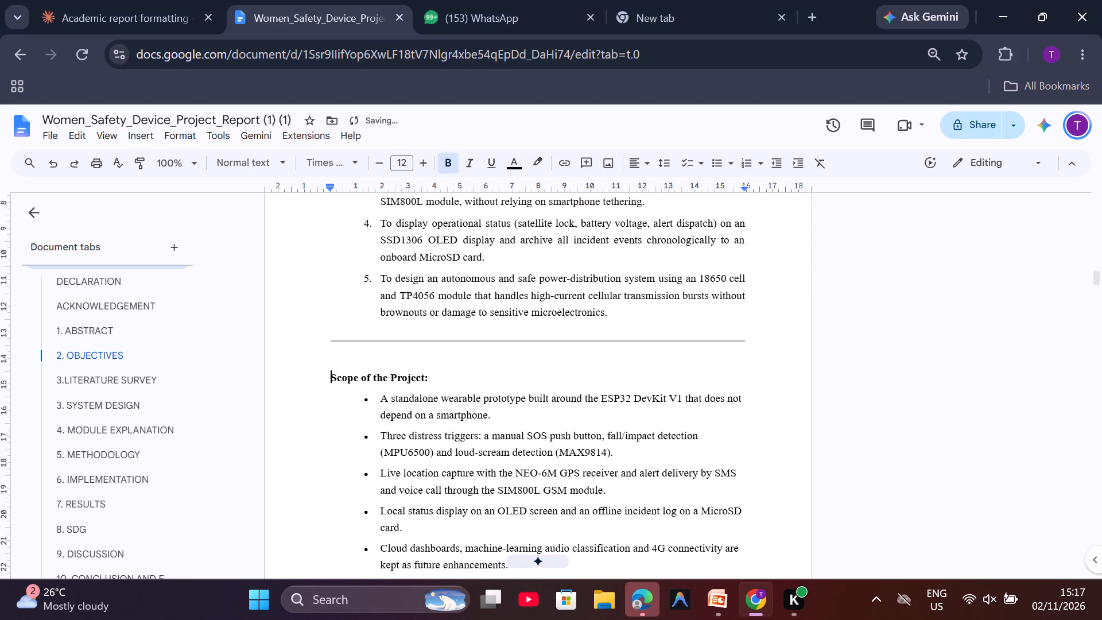
{"action": "scroll", "coordinate": [327, 355], "scroll_direction": "down", "scroll_amount": 4}
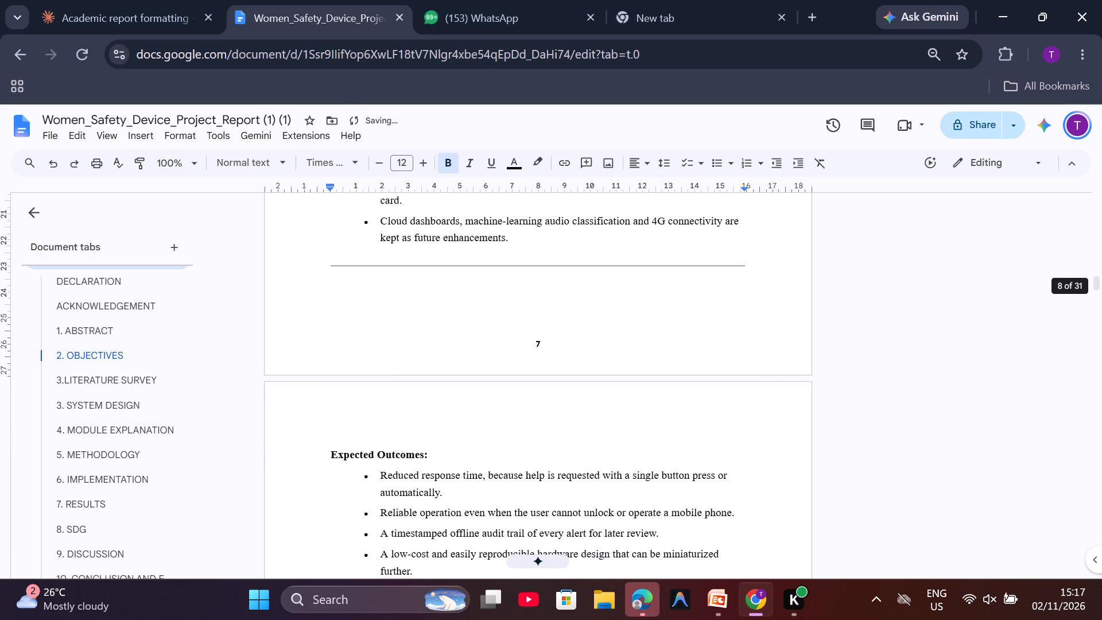
{"action": "scroll", "coordinate": [335, 334], "scroll_direction": "up", "scroll_amount": 3}
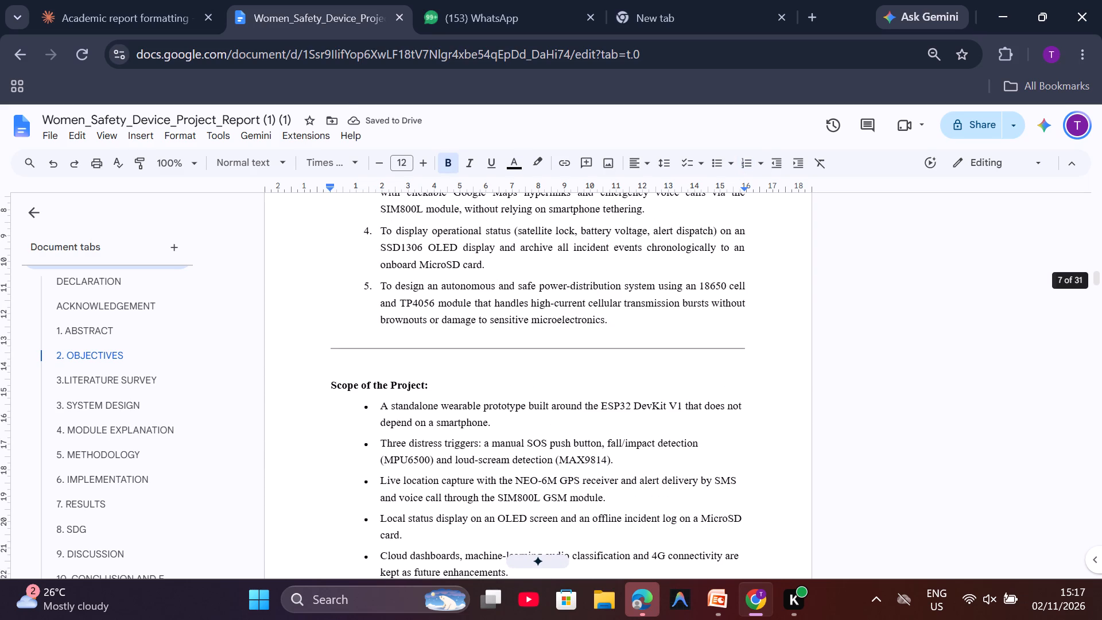
{"action": "scroll", "coordinate": [335, 334], "scroll_direction": "up", "scroll_amount": 4}
{"action": "scroll", "coordinate": [335, 334], "scroll_direction": "down", "scroll_amount": 8}
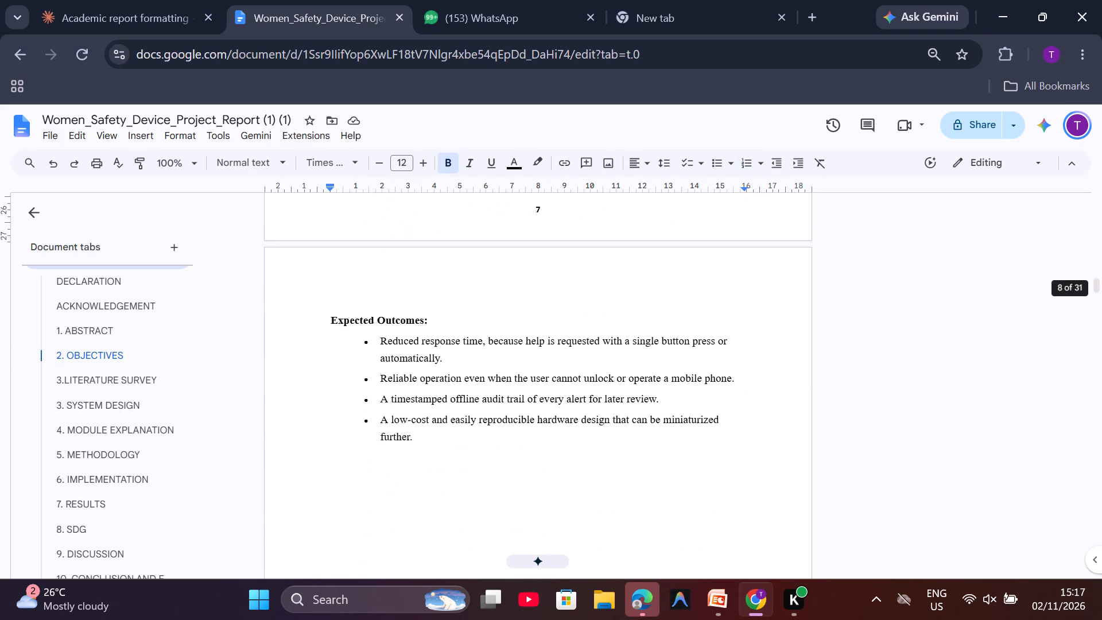
Check the layout of the Literature Survey text on page 9, around the summary of the gap and the references to add.
{"action": "scroll", "coordinate": [335, 334], "scroll_direction": "down", "scroll_amount": 9}
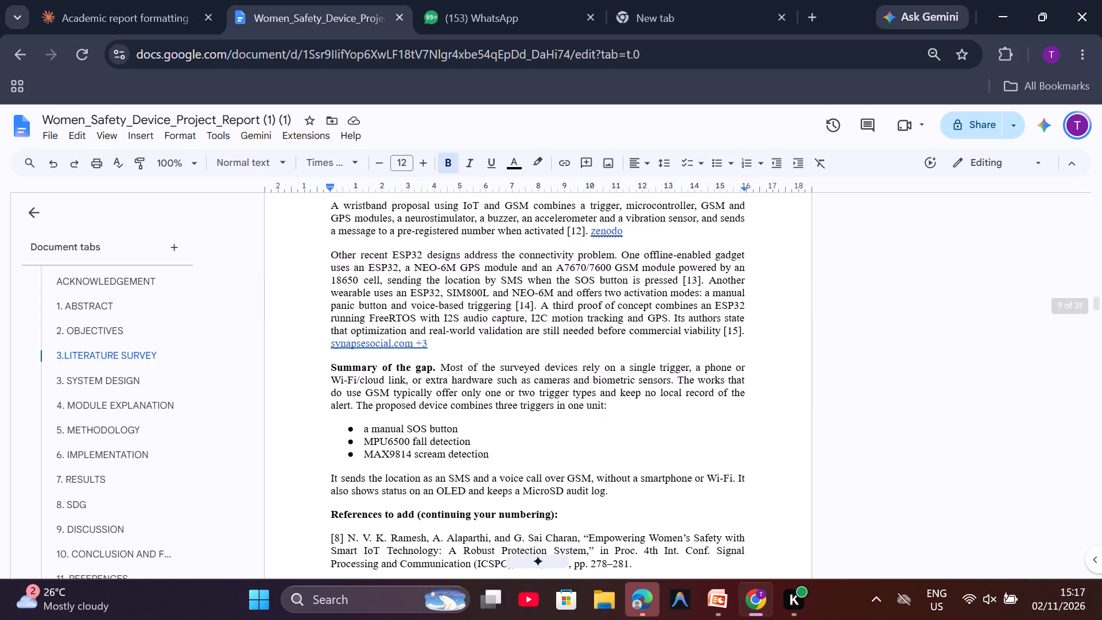
{"action": "scroll", "coordinate": [335, 334], "scroll_direction": "right", "scroll_amount": 2}
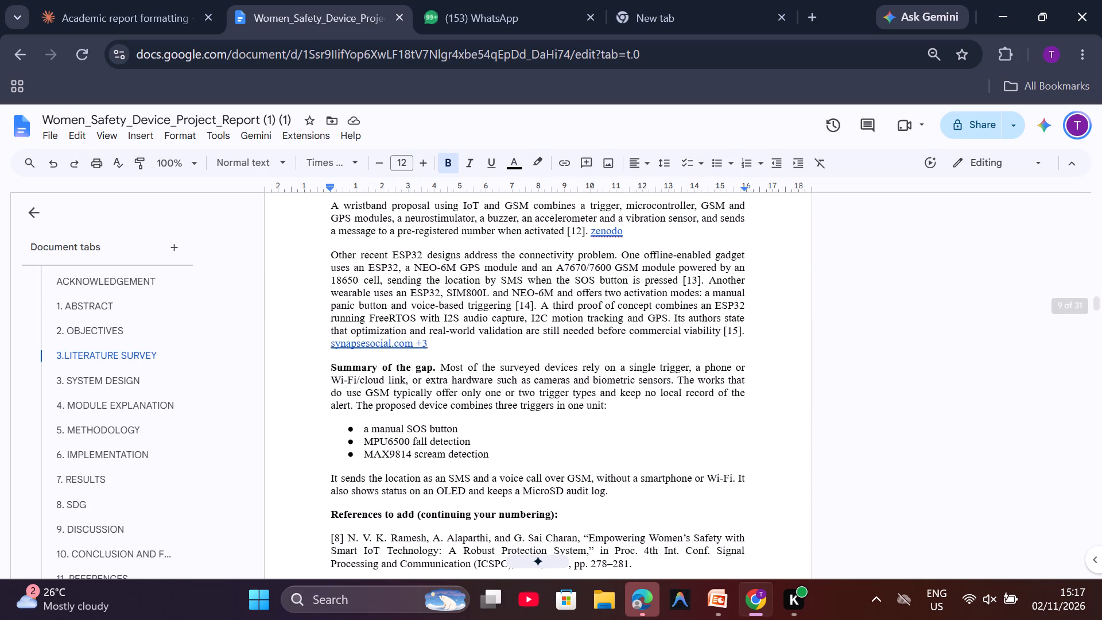
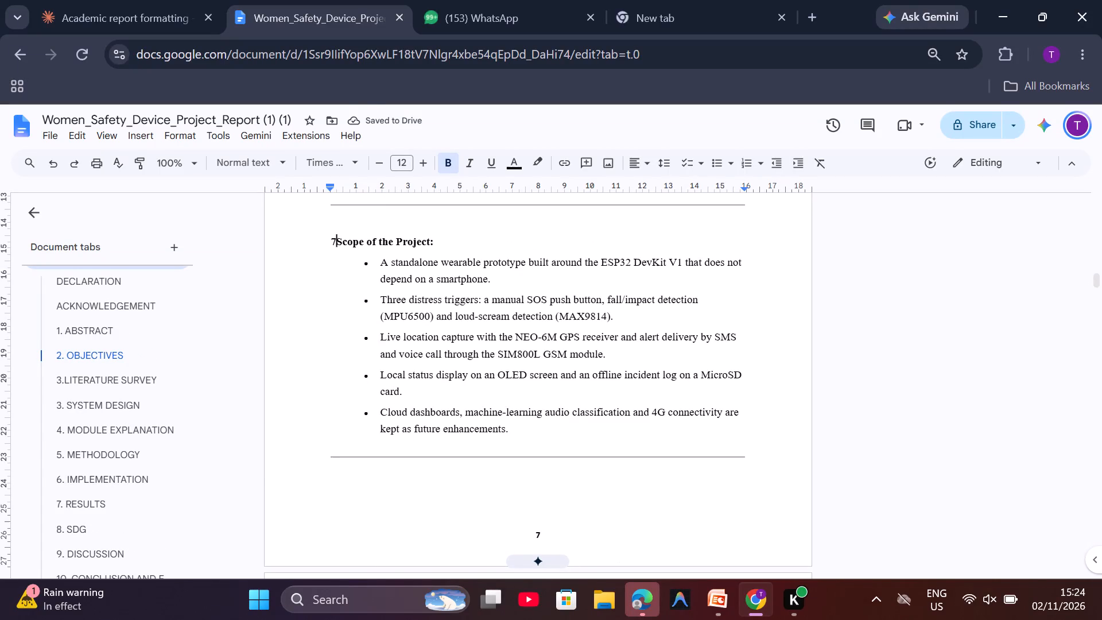
Insert the characters 77 directly before the "Scope of the Project:" heading on page 7.
{"action": "type", "text": "77"}
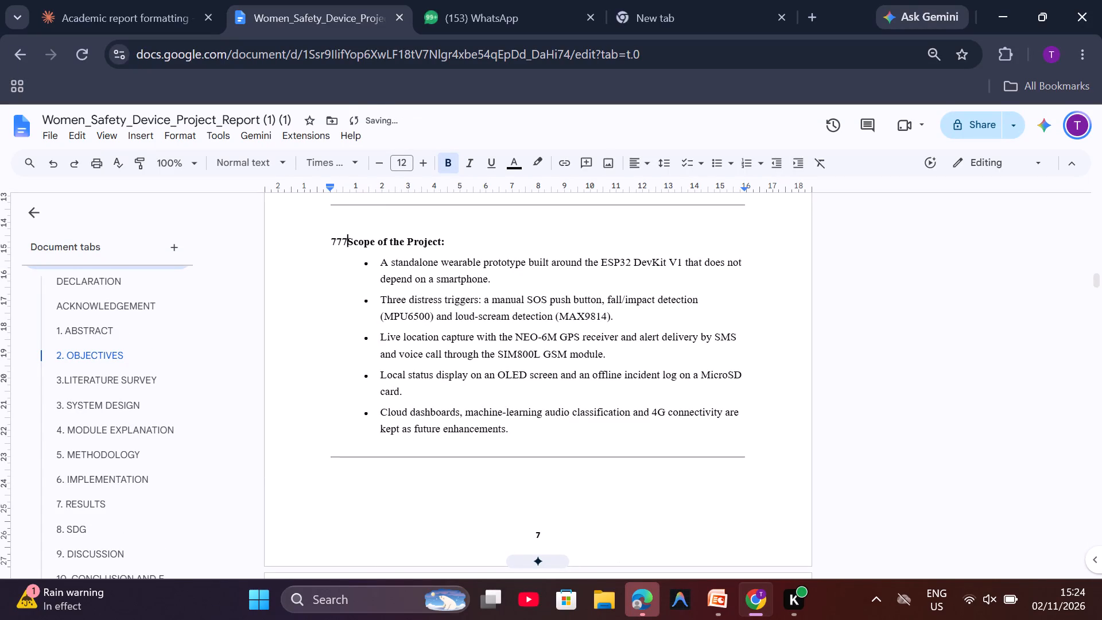
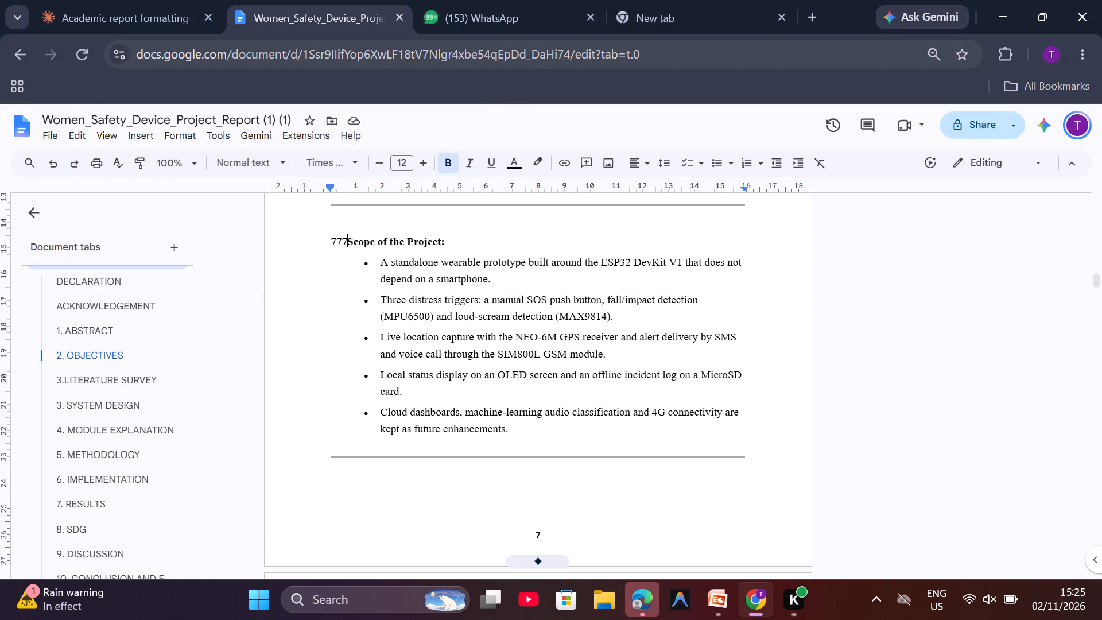
Delete the stray 777 directly before the "Scope of the Project:" heading on page 7.
{"action": "key", "text": "BackSpace"}
{"action": "key", "text": "BackSpace"}
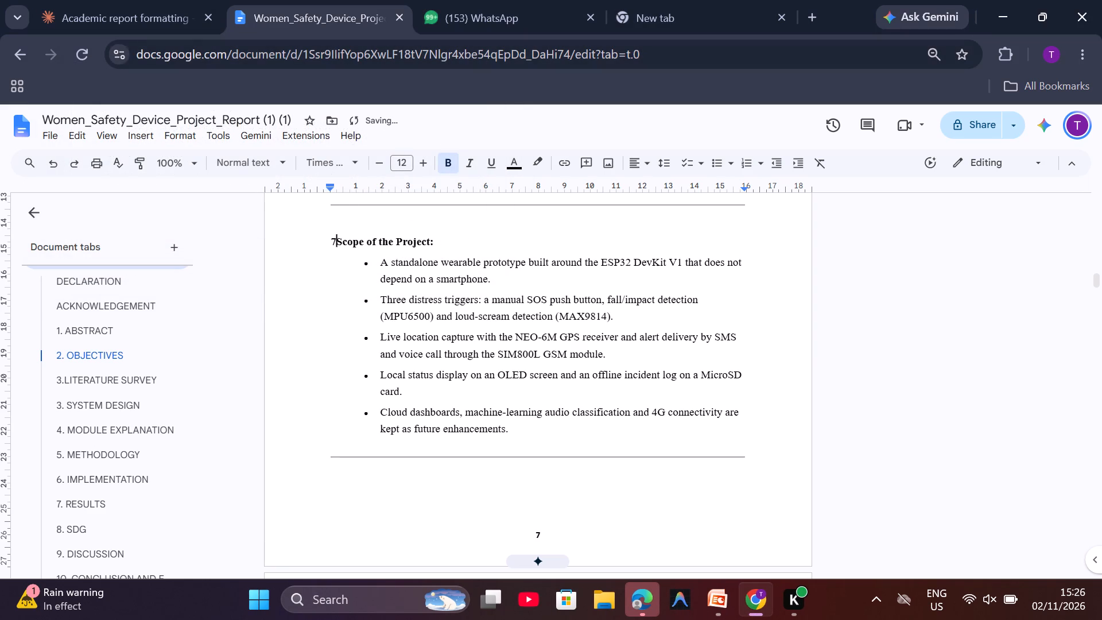
{"action": "key", "text": "BackSpace"}
Review the report's page layout and section numbering from the table of contents through System Design and Module Explanation to Methodology.
{"action": "scroll", "coordinate": [407, 270], "scroll_direction": "up", "scroll_amount": 2}
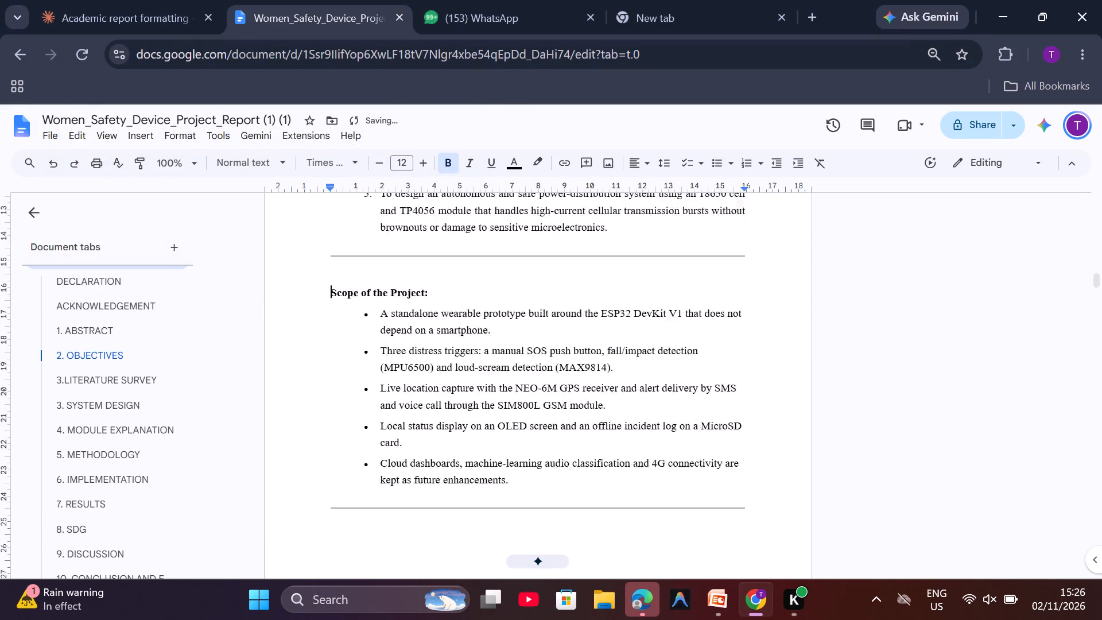
{"action": "scroll", "coordinate": [407, 270], "scroll_direction": "up", "scroll_amount": 5}
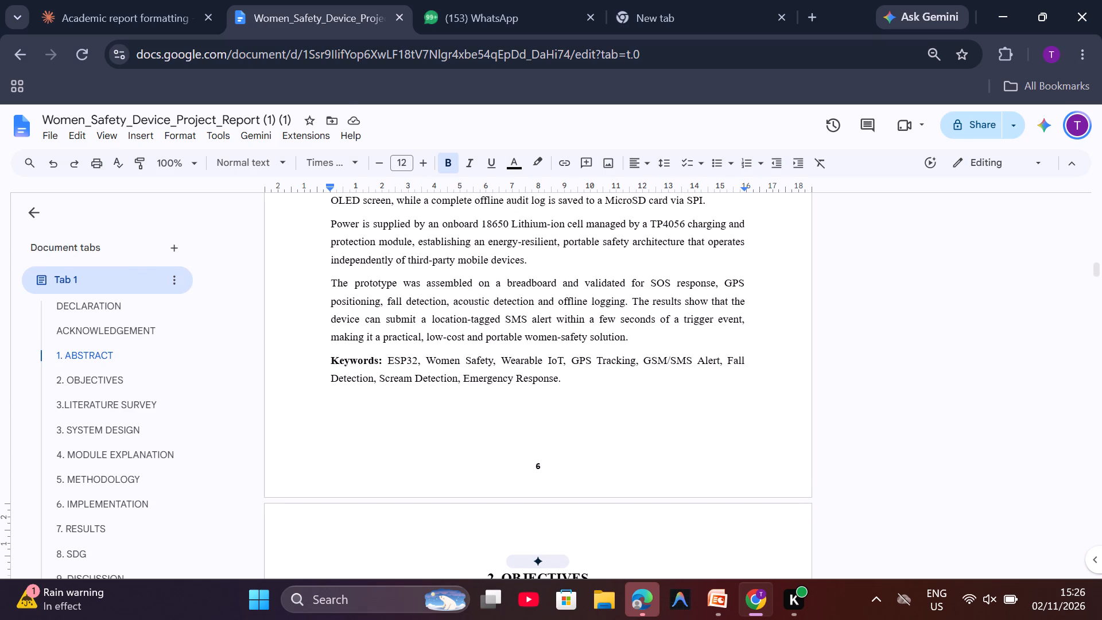
{"action": "scroll", "coordinate": [269, 322], "scroll_direction": "up", "scroll_amount": 7}
{"action": "scroll", "coordinate": [269, 322], "scroll_direction": "down", "scroll_amount": 3}
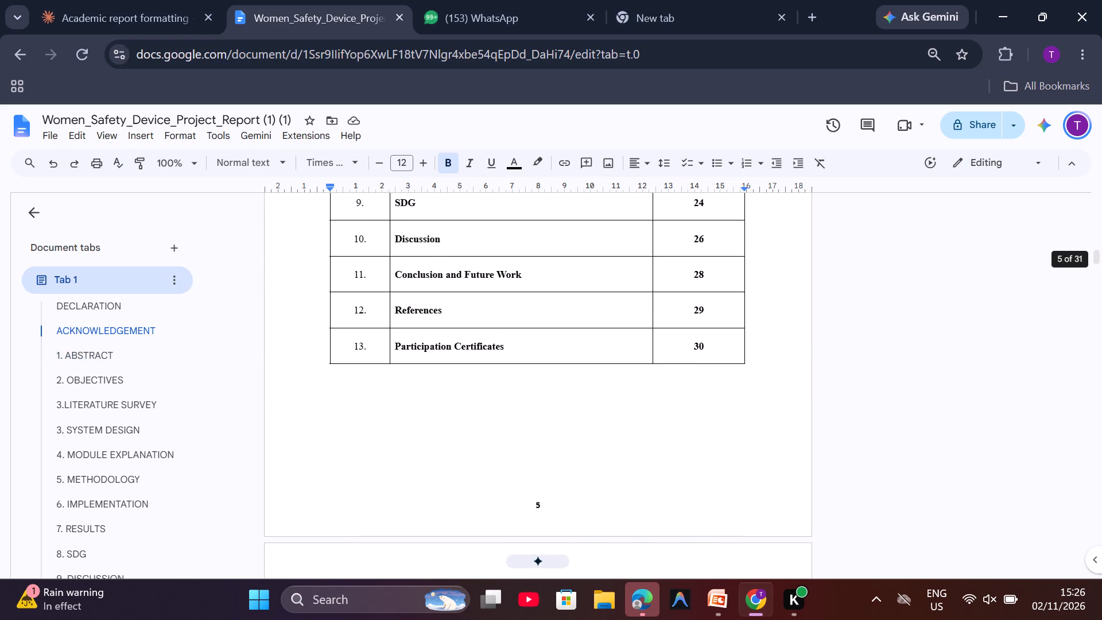
{"action": "scroll", "coordinate": [269, 322], "scroll_direction": "down", "scroll_amount": 11}
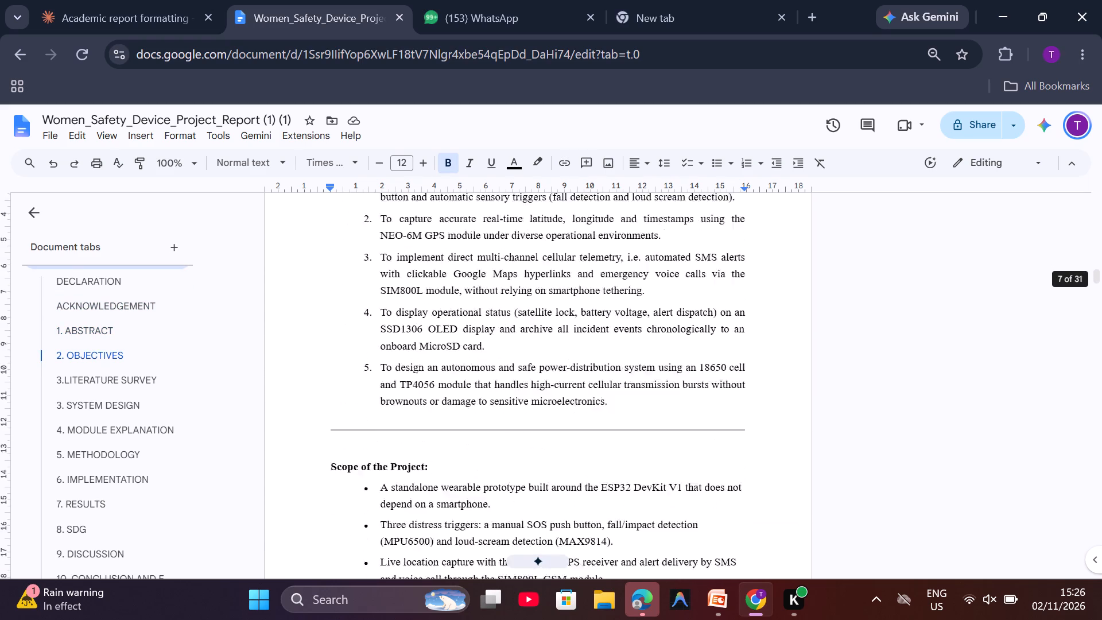
{"action": "scroll", "coordinate": [269, 322], "scroll_direction": "down", "scroll_amount": 11}
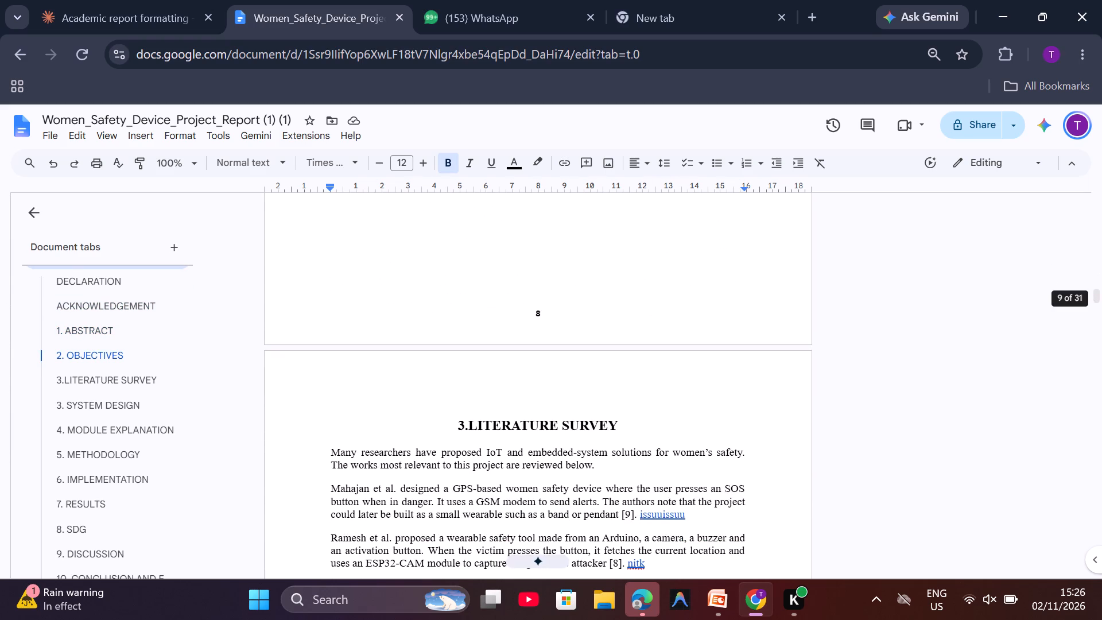
{"action": "scroll", "coordinate": [269, 322], "scroll_direction": "down", "scroll_amount": 1}
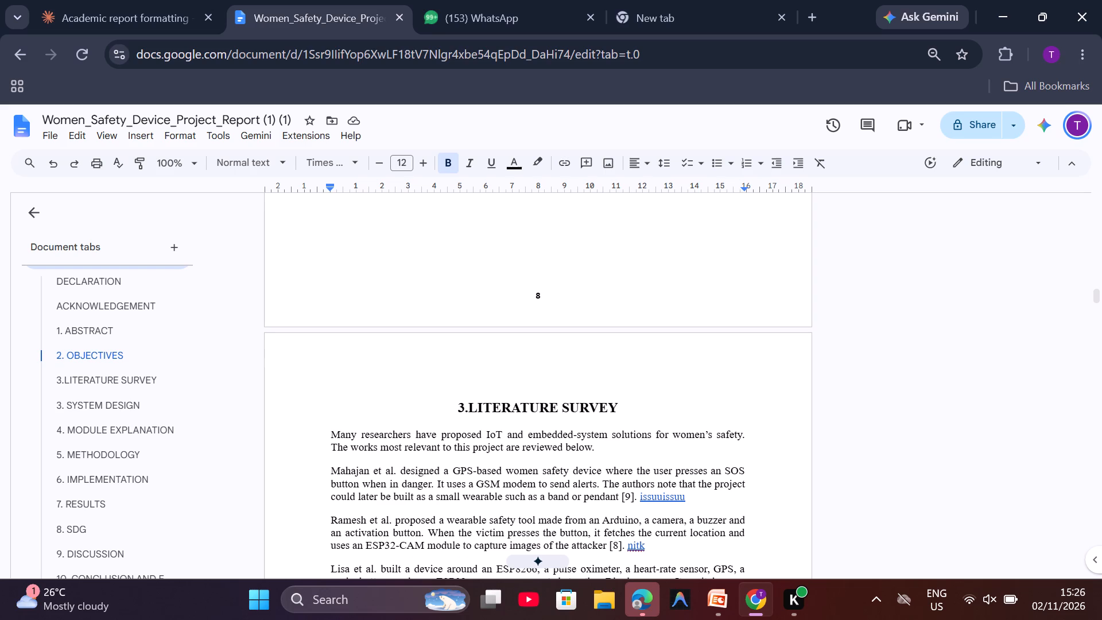
{"action": "scroll", "coordinate": [444, 249], "scroll_direction": "up", "scroll_amount": 20}
{"action": "scroll", "coordinate": [444, 249], "scroll_direction": "down", "scroll_amount": 4}
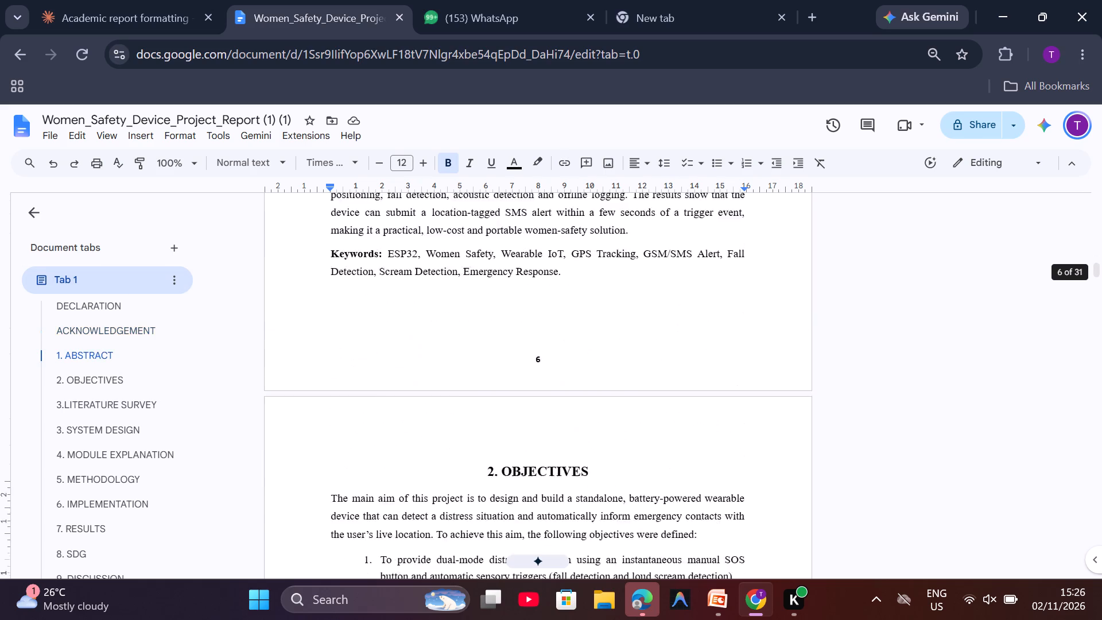
{"action": "scroll", "coordinate": [444, 249], "scroll_direction": "down", "scroll_amount": 20}
{"action": "scroll", "coordinate": [444, 249], "scroll_direction": "down", "scroll_amount": 5}
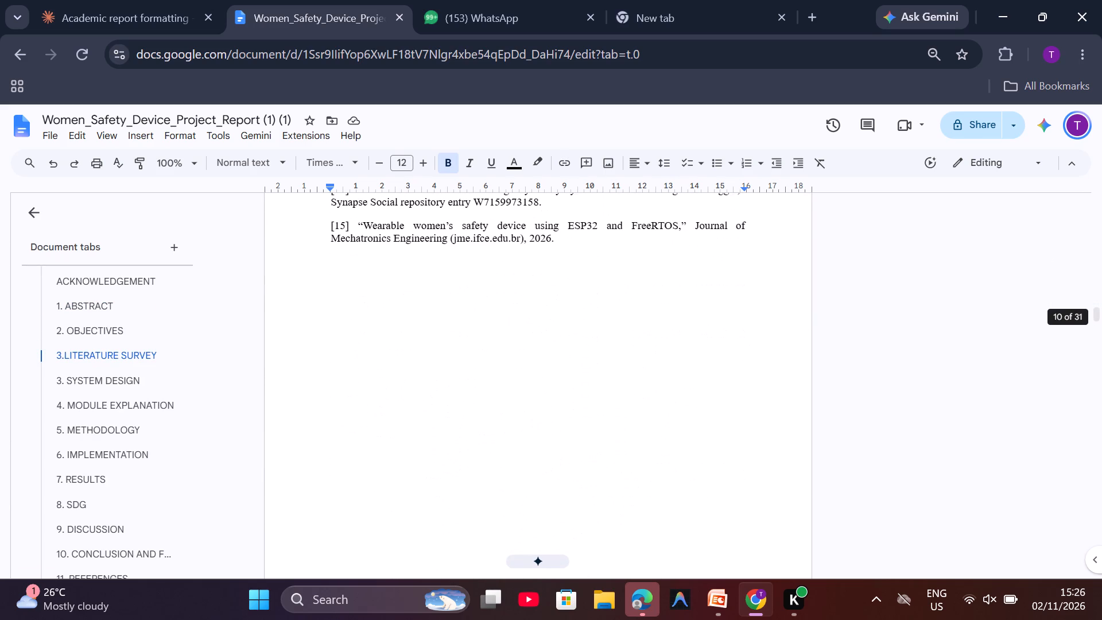
{"action": "scroll", "coordinate": [444, 249], "scroll_direction": "down", "scroll_amount": 2}
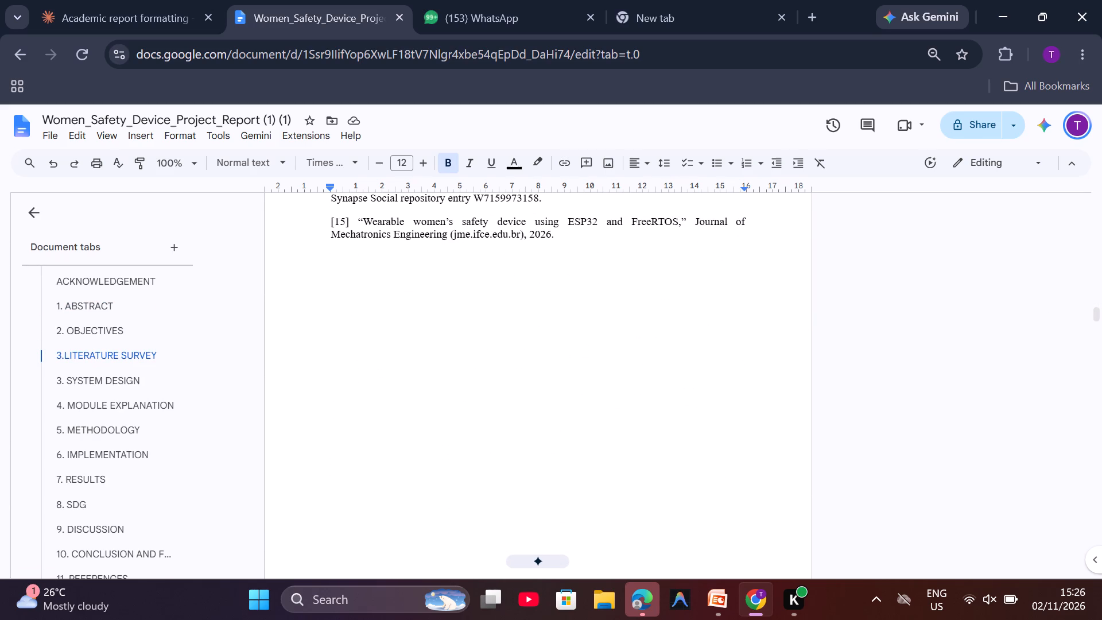
{"action": "scroll", "coordinate": [444, 249], "scroll_direction": "down", "scroll_amount": 1}
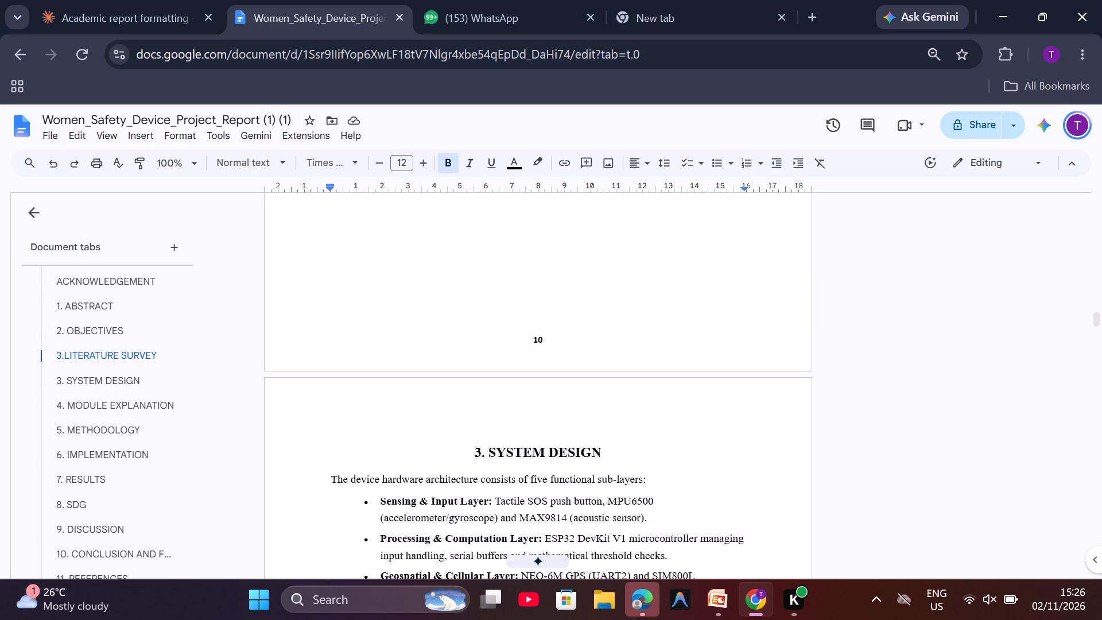
{"action": "scroll", "coordinate": [444, 249], "scroll_direction": "down", "scroll_amount": 3}
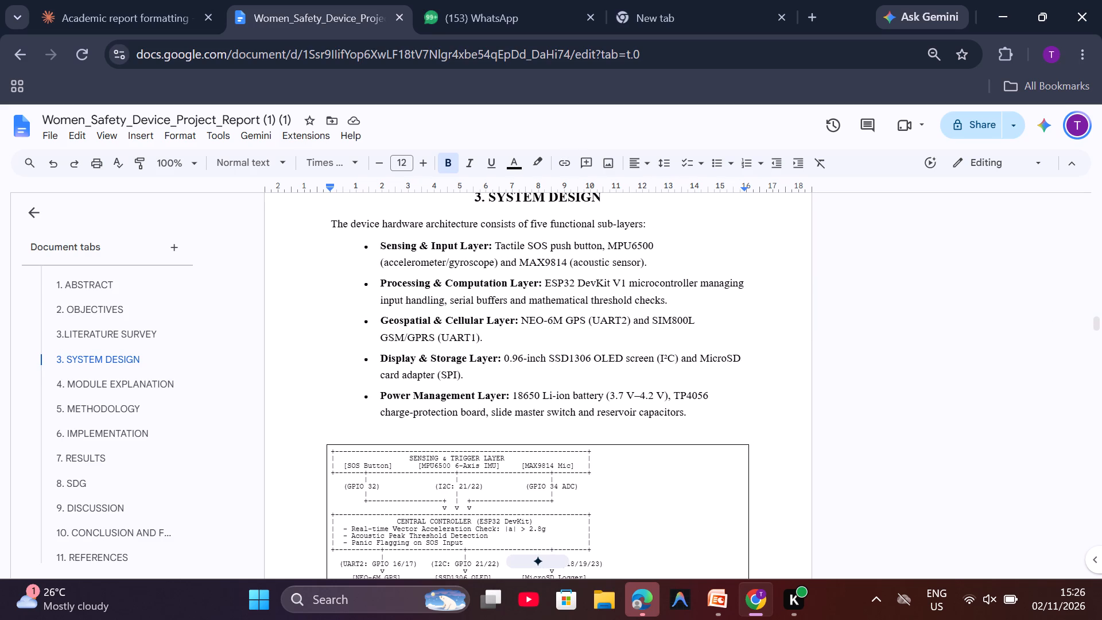
{"action": "scroll", "coordinate": [444, 249], "scroll_direction": "down", "scroll_amount": 2}
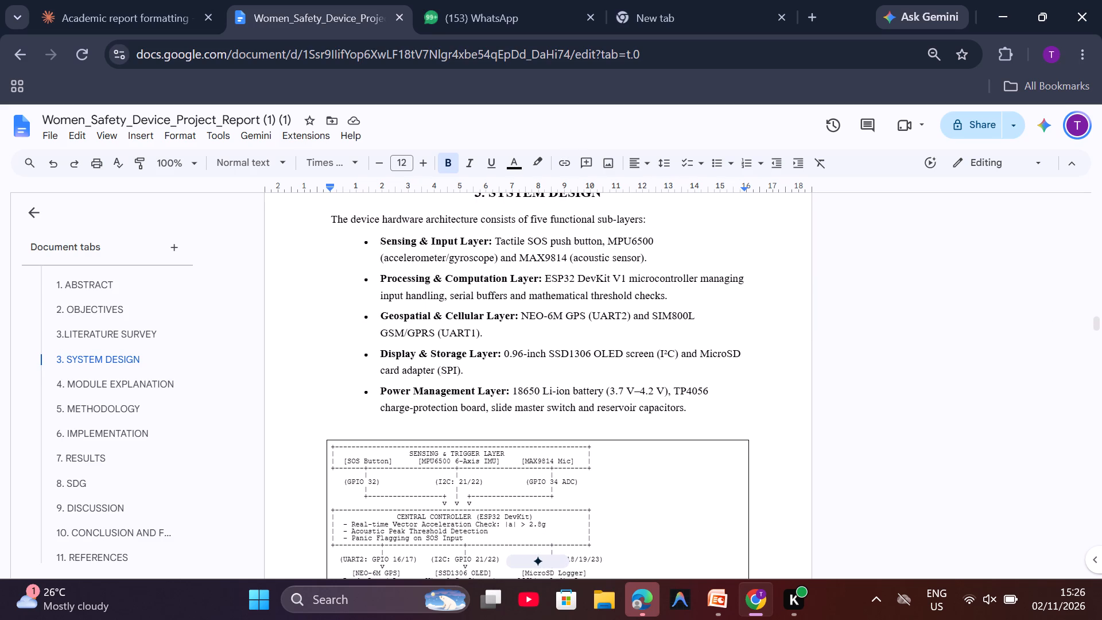
{"action": "scroll", "coordinate": [444, 249], "scroll_direction": "down", "scroll_amount": 10}
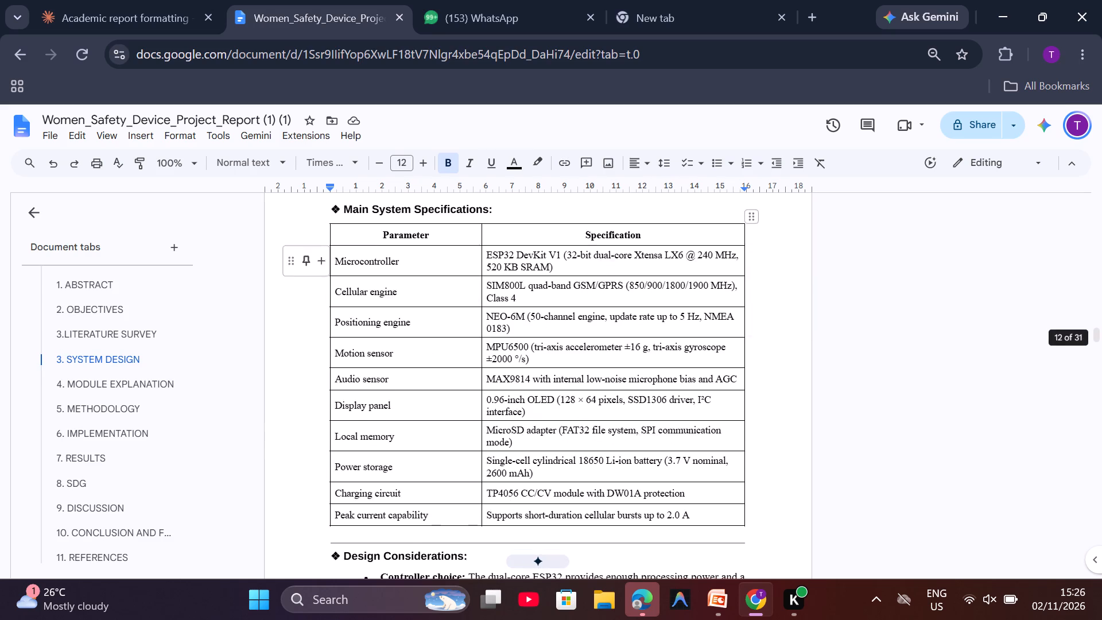
{"action": "scroll", "coordinate": [444, 249], "scroll_direction": "down", "scroll_amount": 12}
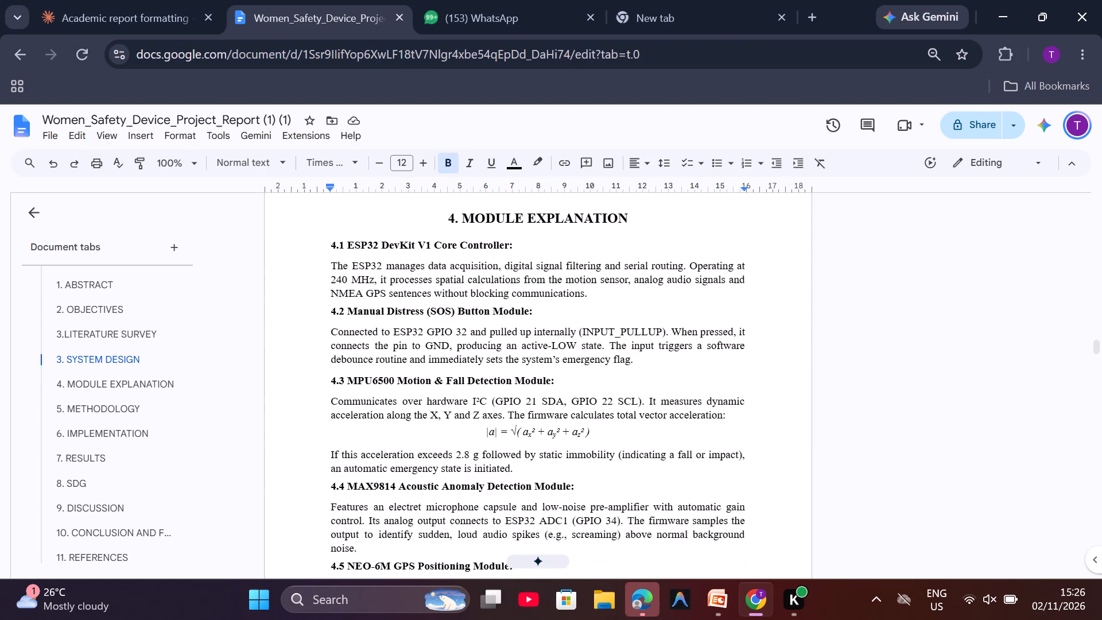
{"action": "scroll", "coordinate": [453, 274], "scroll_direction": "down", "scroll_amount": 11}
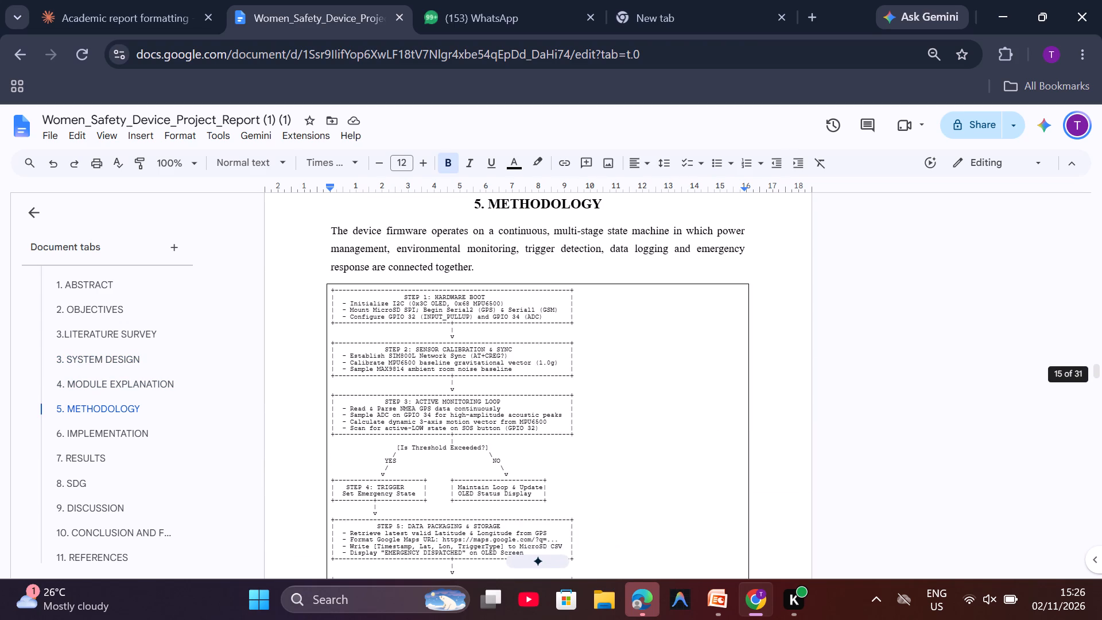
{"action": "scroll", "coordinate": [453, 274], "scroll_direction": "down", "scroll_amount": 5}
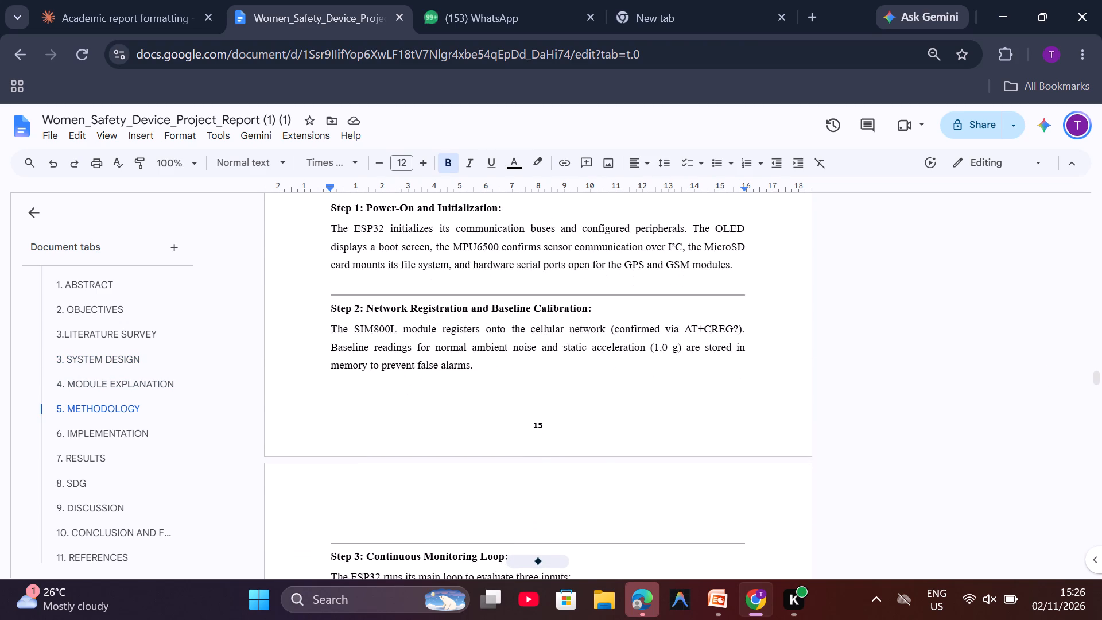
{"action": "scroll", "coordinate": [453, 274], "scroll_direction": "down", "scroll_amount": 2}
{"action": "scroll", "coordinate": [453, 274], "scroll_direction": "up", "scroll_amount": 1}
{"action": "scroll", "coordinate": [453, 274], "scroll_direction": "down", "scroll_amount": 7}
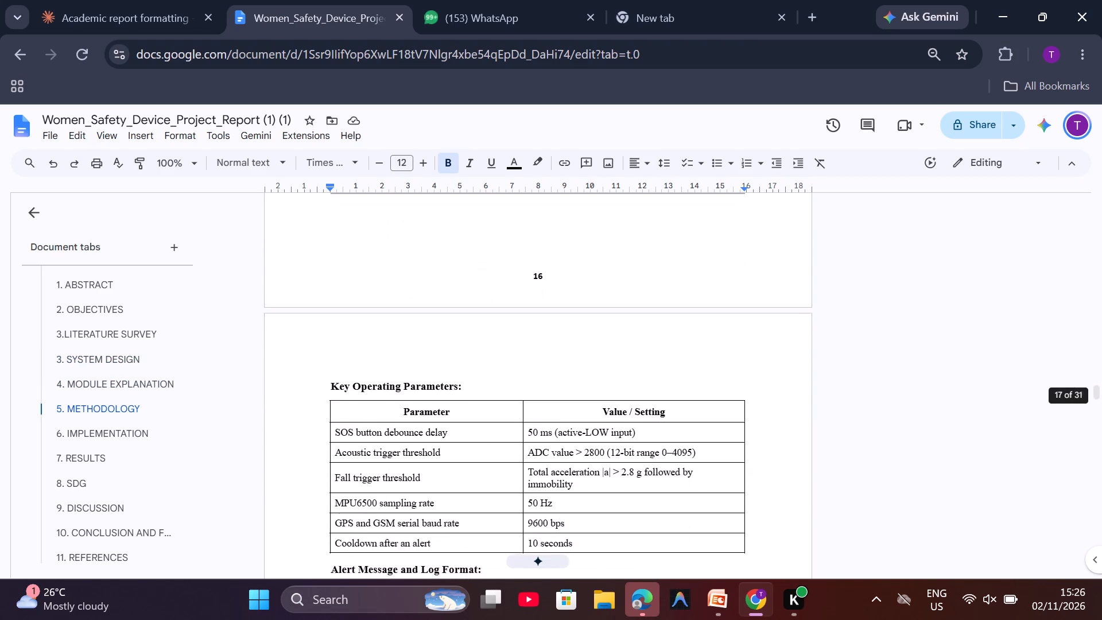
{"action": "scroll", "coordinate": [453, 274], "scroll_direction": "down", "scroll_amount": 2}
{"action": "scroll", "coordinate": [453, 274], "scroll_direction": "up", "scroll_amount": 20}
{"action": "scroll", "coordinate": [453, 274], "scroll_direction": "up", "scroll_amount": 1}
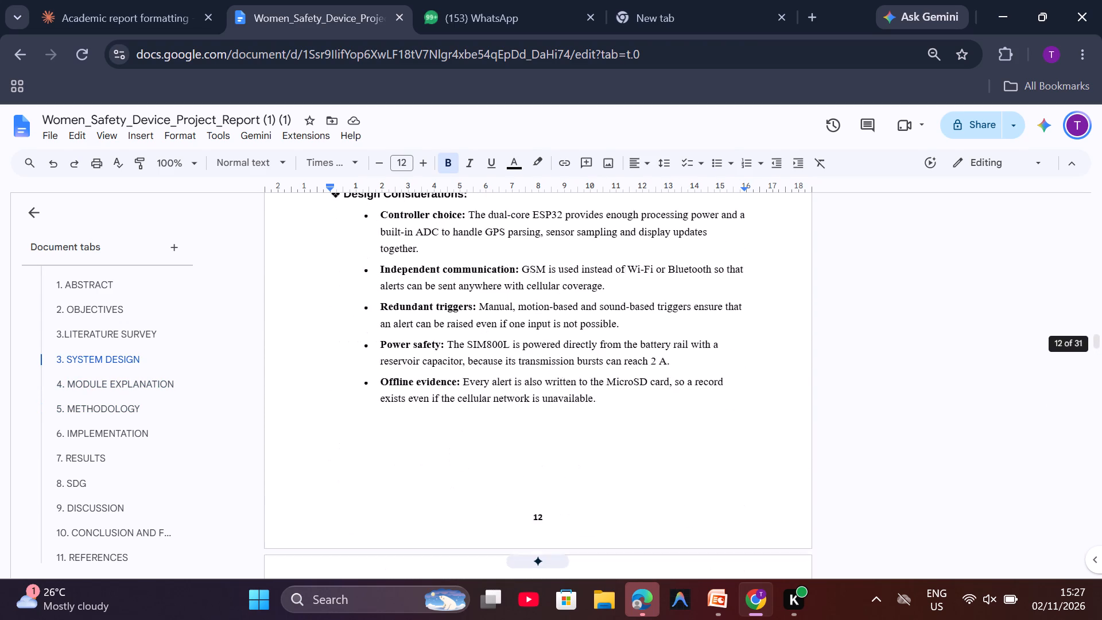
{"action": "scroll", "coordinate": [453, 274], "scroll_direction": "up", "scroll_amount": 20}
{"action": "scroll", "coordinate": [453, 274], "scroll_direction": "up", "scroll_amount": 6}
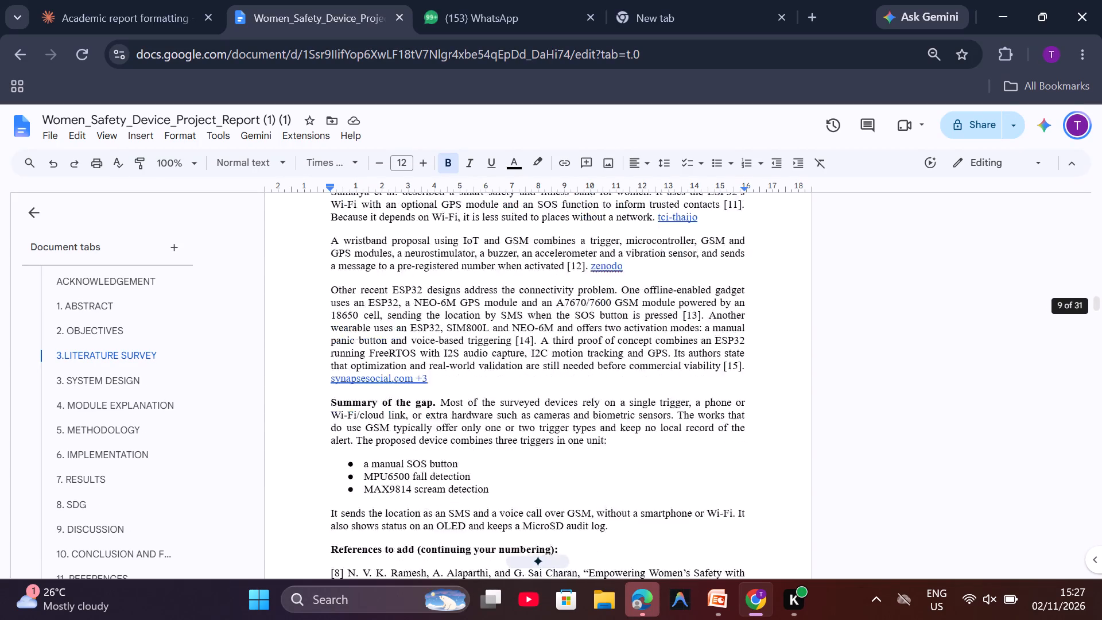
{"action": "scroll", "coordinate": [453, 274], "scroll_direction": "up", "scroll_amount": 7}
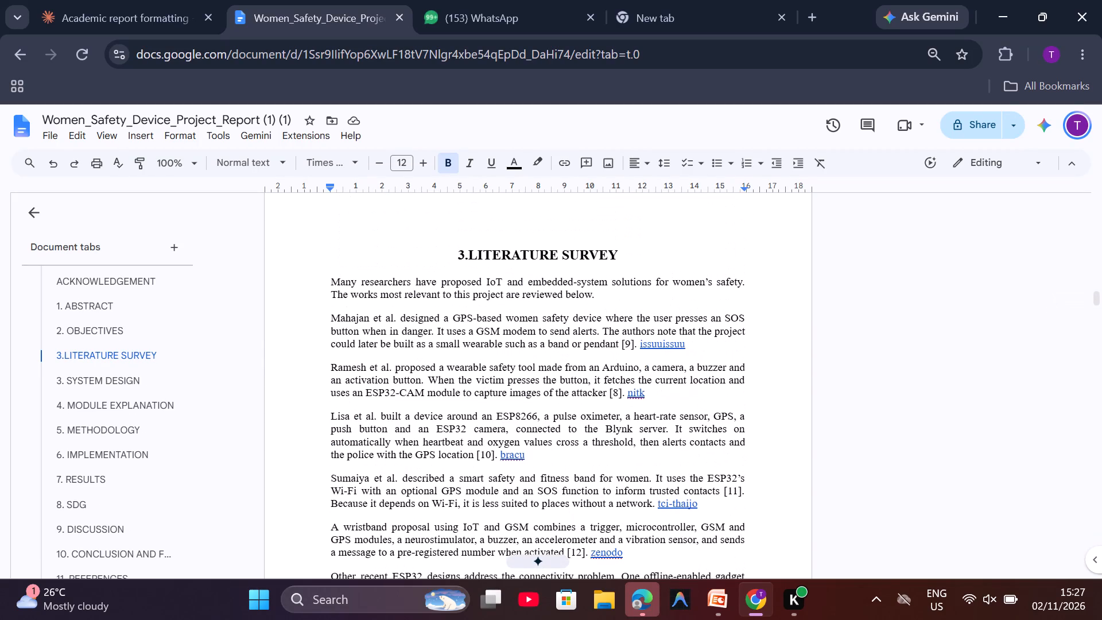
{"action": "scroll", "coordinate": [453, 274], "scroll_direction": "down", "scroll_amount": 5}
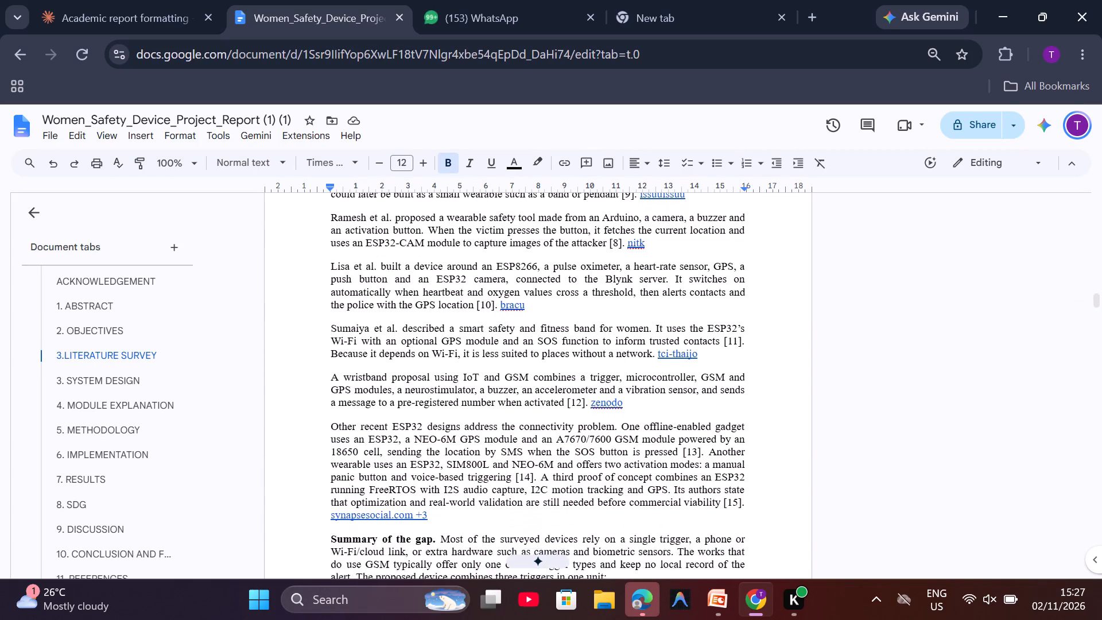
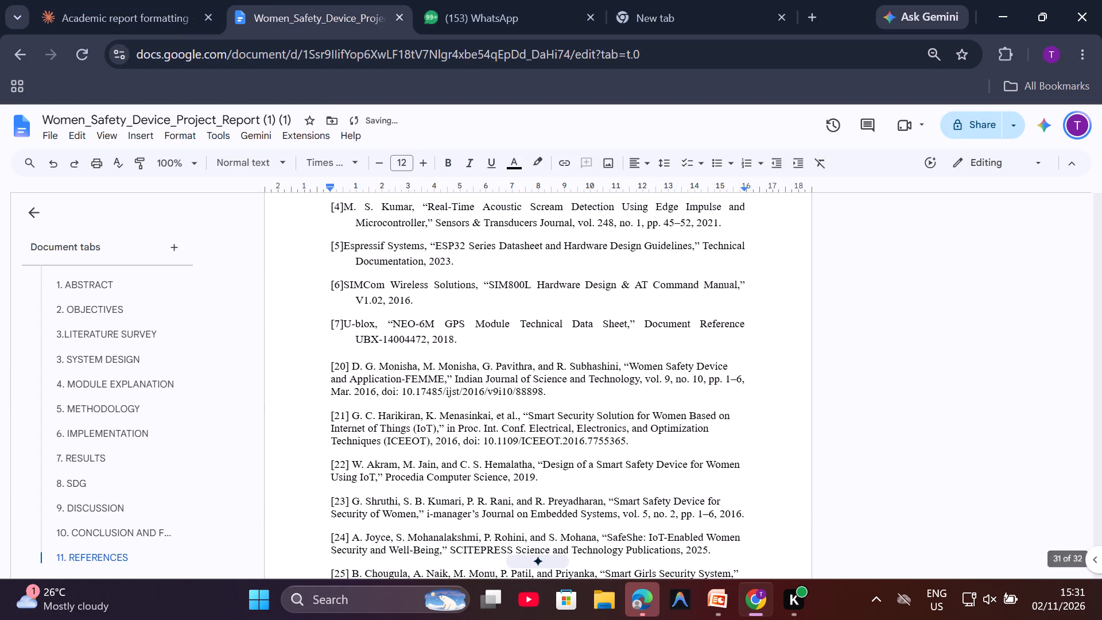
Renumber the first two pasted references, entries [20] and [21], as [8] and [9].
{"action": "left_click", "coordinate": [346, 369]}
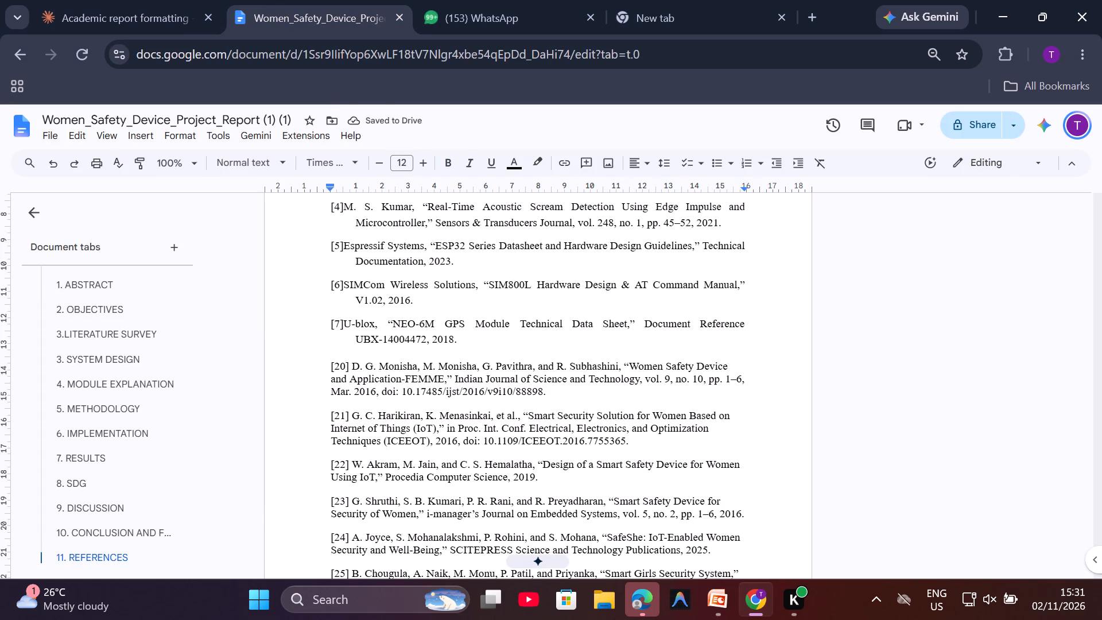
{"action": "key", "text": "BackSpace"}
{"action": "key", "text": "BackSpace"}
{"action": "key", "text": "8"}
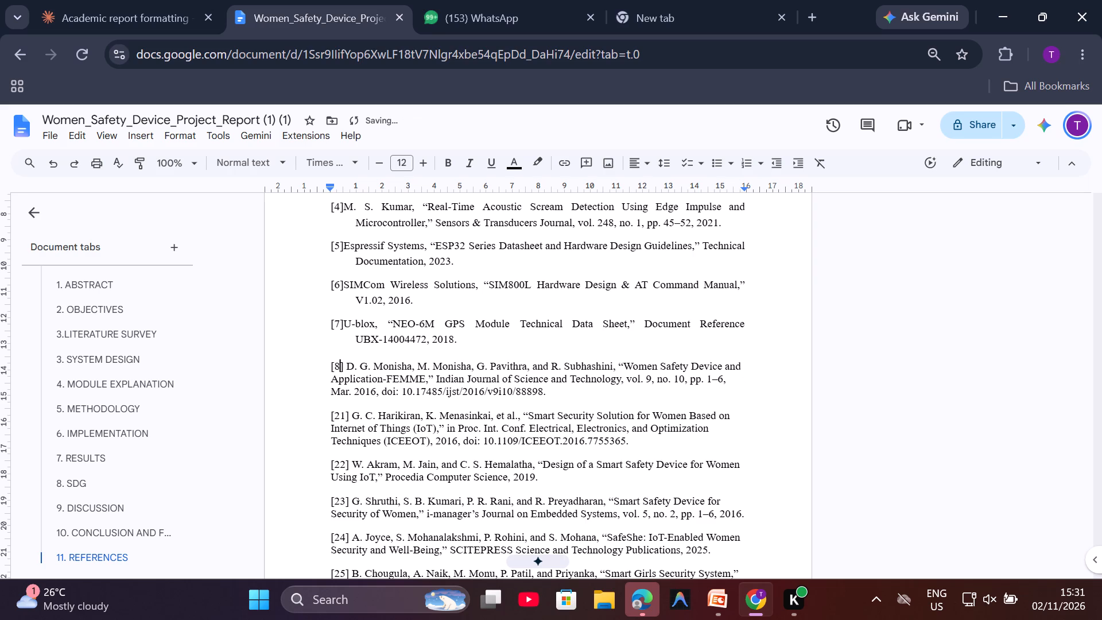
{"action": "key", "text": "Down"}
{"action": "key", "text": "Down"}
{"action": "key", "text": "Down"}
{"action": "key", "text": "Right"}
{"action": "key", "text": "BackSpace"}
{"action": "key", "text": "BackSpace"}
{"action": "key", "text": "9"}
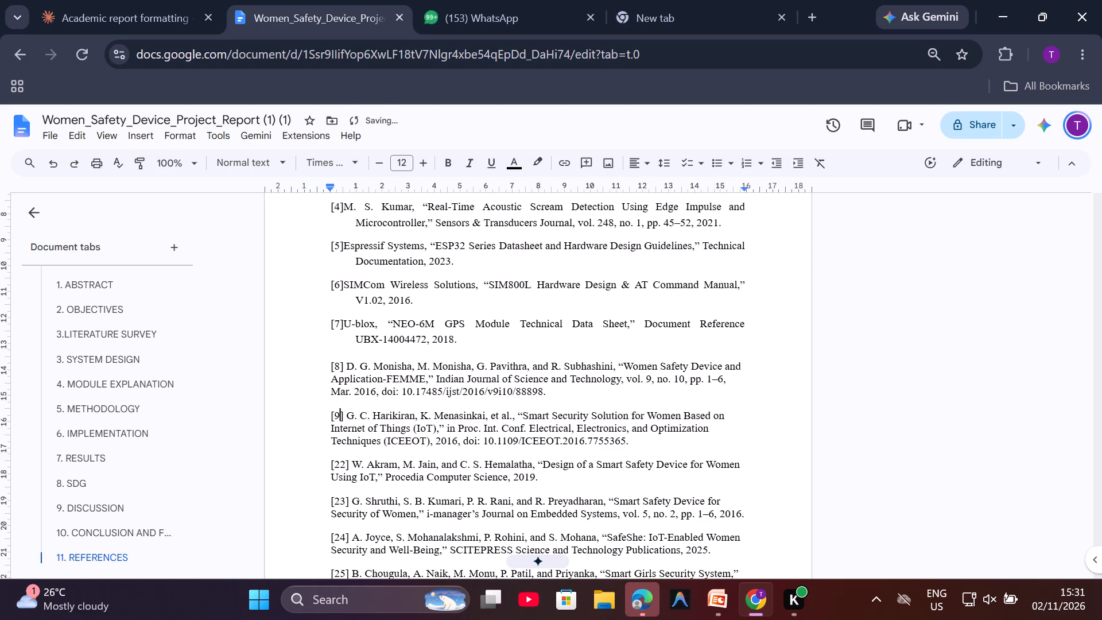
Renumber pasted references [22] and [23] as [10] and [11].
{"action": "key", "text": "Down"}
{"action": "key", "text": "Down"}
{"action": "key", "text": "Down"}
{"action": "key", "text": "Right"}
{"action": "key", "text": "BackSpace"}
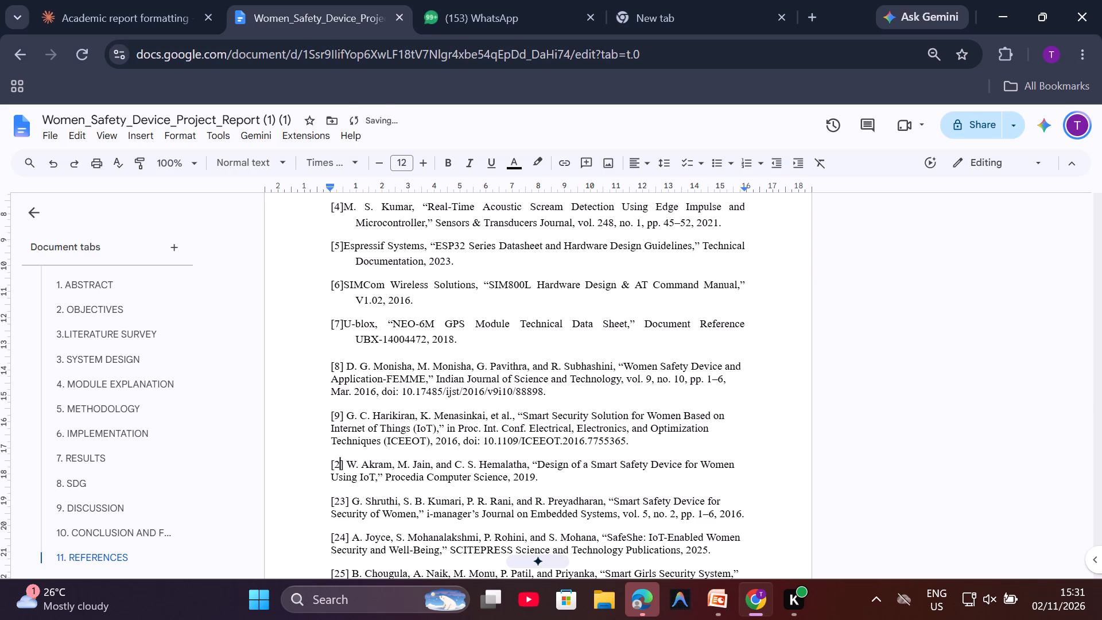
{"action": "key", "text": "BackSpace"}
{"action": "type", "text": "10"}
{"action": "key", "text": "Down"}
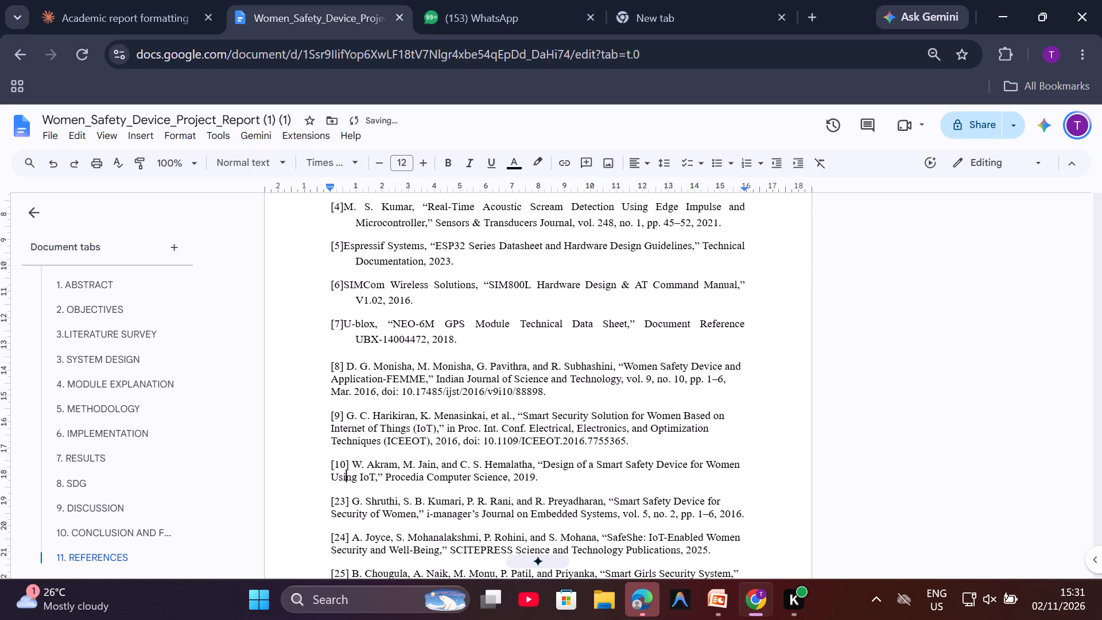
{"action": "key", "text": "Down"}
{"action": "key", "text": "Down"}
{"action": "key", "text": "Up"}
{"action": "key", "text": "BackSpace"}
{"action": "key", "text": "BackSpace"}
{"action": "type", "text": "11"}
Renumber pasted references [24] and [25] as [12] and [13].
{"action": "key", "text": "Down"}
{"action": "key", "text": "Down"}
{"action": "key", "text": "Down"}
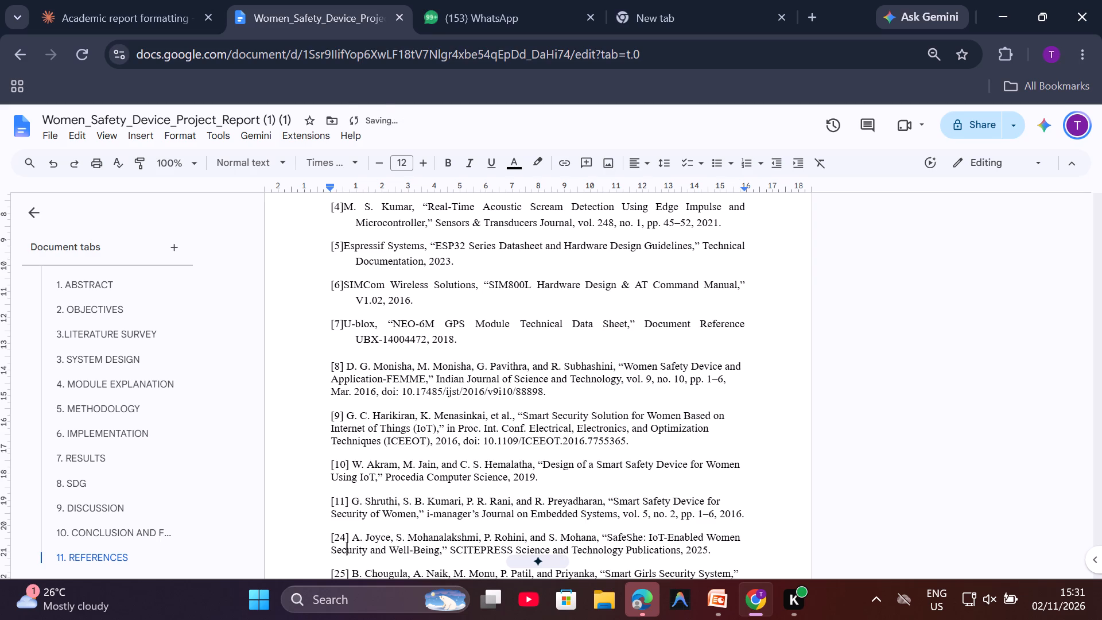
{"action": "key", "text": "Up"}
{"action": "key", "text": "BackSpace"}
{"action": "key", "text": "BackSpace"}
{"action": "type", "text": "12"}
{"action": "key", "text": "Down"}
{"action": "key", "text": "Down"}
{"action": "key", "text": "BackSpace"}
{"action": "key", "text": "BackSpace"}
{"action": "type", "text": "13"}
Renumber pasted references [26] and [27] as [14] and [15].
{"action": "key", "text": "Down"}
{"action": "key", "text": "Down"}
{"action": "key", "text": "Down"}
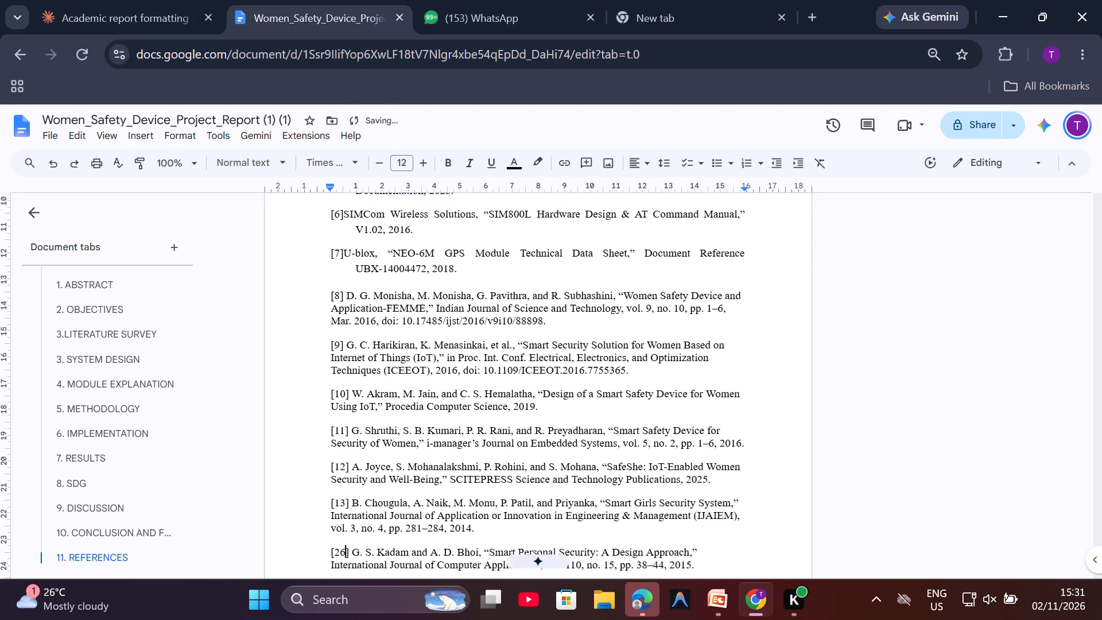
{"action": "key", "text": "BackSpace"}
{"action": "key", "text": "BackSpace"}
{"action": "key", "text": "1"}
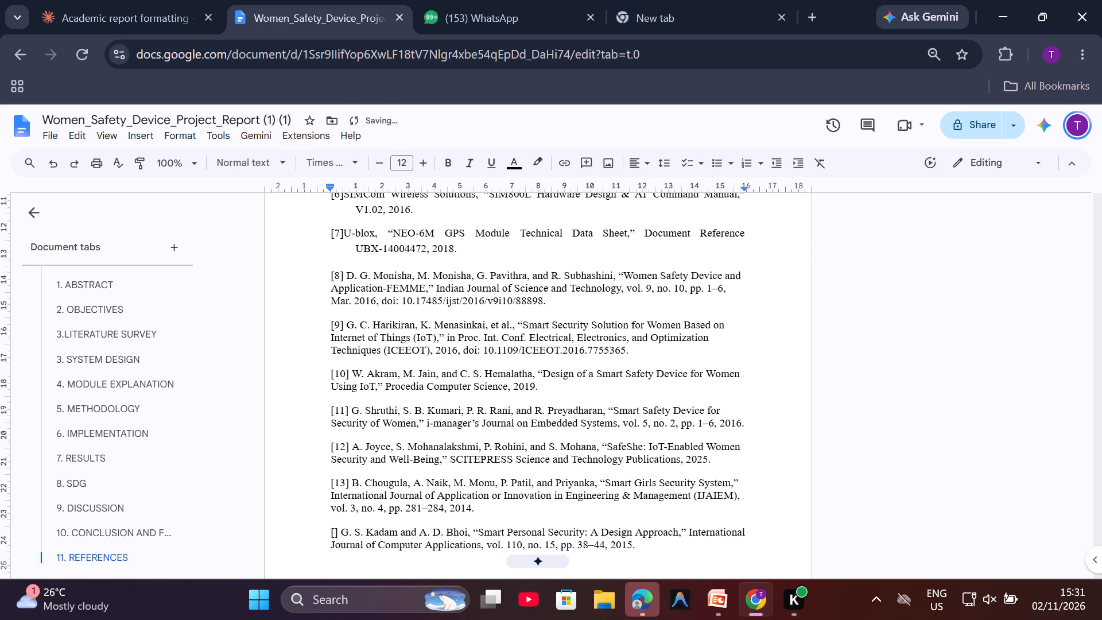
{"action": "key", "text": "4"}
{"action": "key", "text": "Down"}
{"action": "key", "text": "Down"}
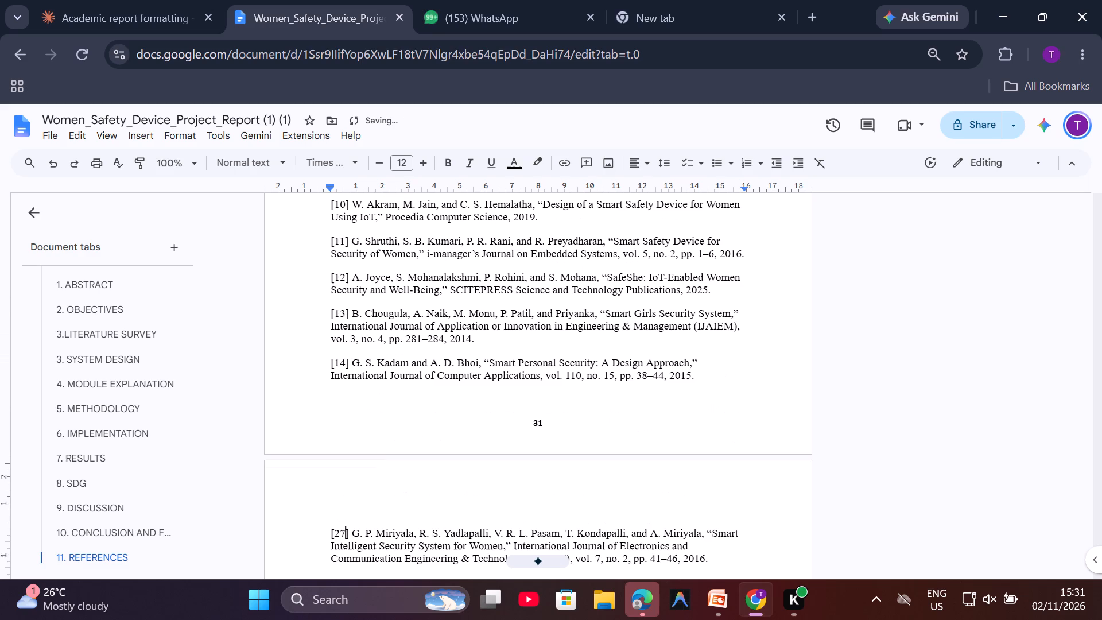
{"action": "key", "text": "BackSpace"}
{"action": "key", "text": "BackSpace"}
{"action": "type", "text": "15"}
Renumber the last two pasted references, entries [28] and [29], as [16] and [17].
{"action": "key", "text": "Down"}
{"action": "key", "text": "Down"}
{"action": "key", "text": "Down"}
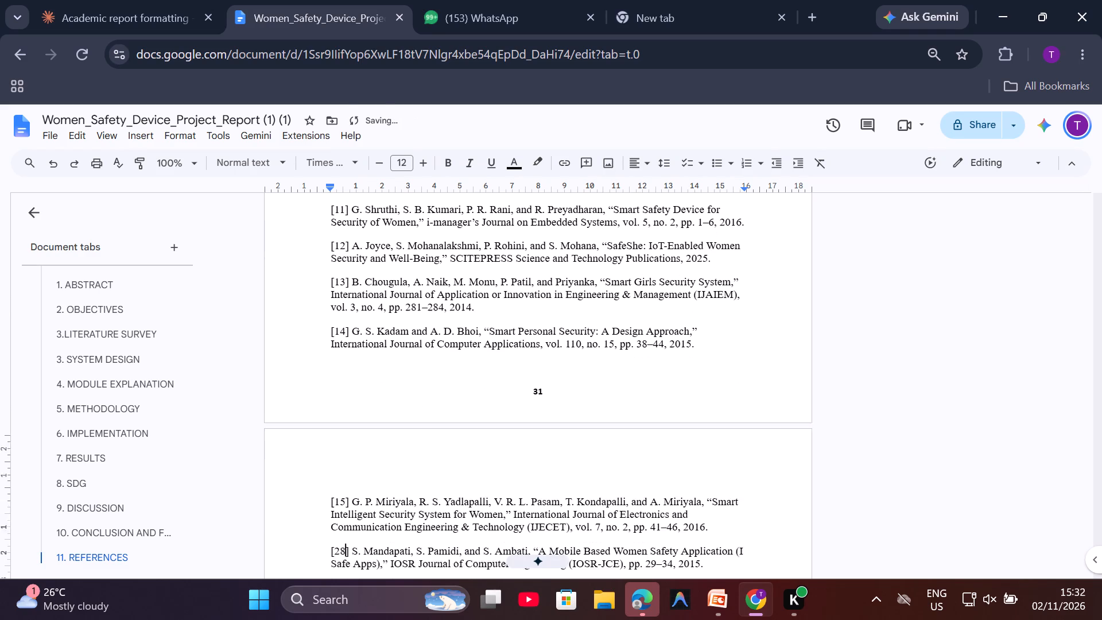
{"action": "key", "text": "BackSpace"}
{"action": "key", "text": "BackSpace"}
{"action": "type", "text": "16"}
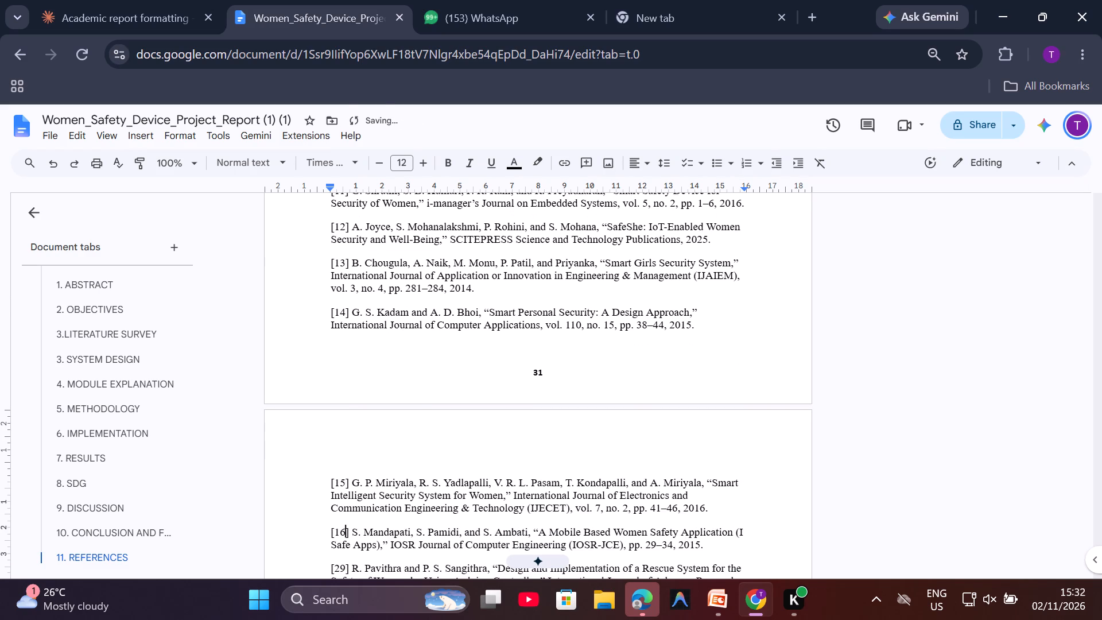
{"action": "key", "text": "Down"}
{"action": "key", "text": "Down"}
{"action": "key", "text": "Down"}
{"action": "key", "text": "Up"}
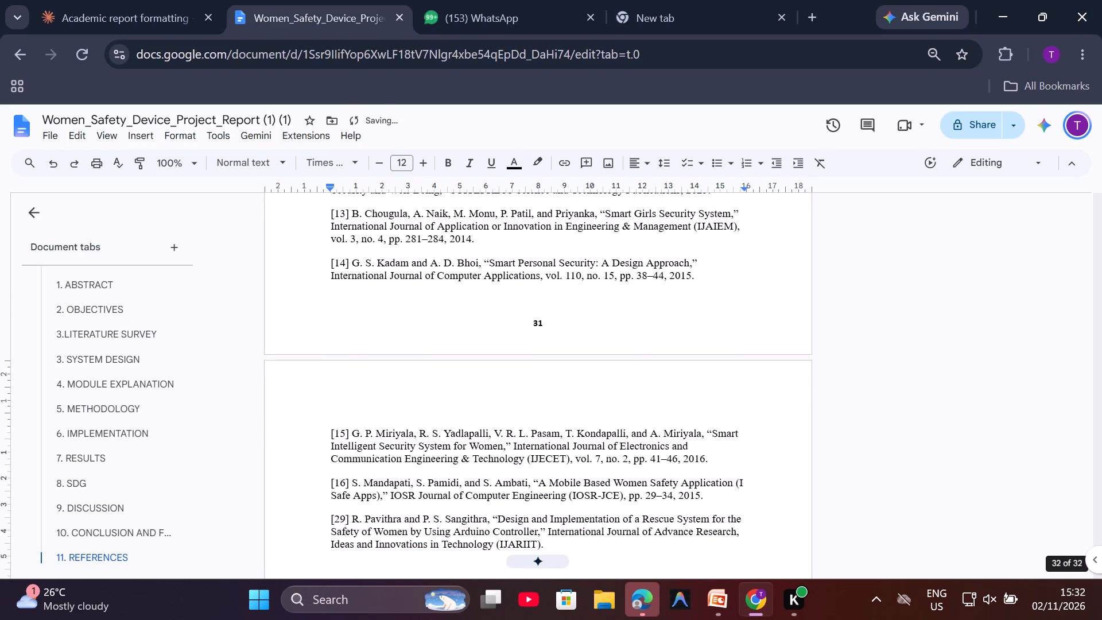
{"action": "key", "text": "BackSpace"}
{"action": "key", "text": "BackSpace"}
{"action": "type", "text": "17"}
{"action": "key", "text": "Down"}
{"action": "key", "text": "Down"}
Review the extended list in section 11, References, checking the numbering and layout of old and pasted entries.
{"action": "scroll", "coordinate": [346, 369], "scroll_direction": "down", "scroll_amount": 2}
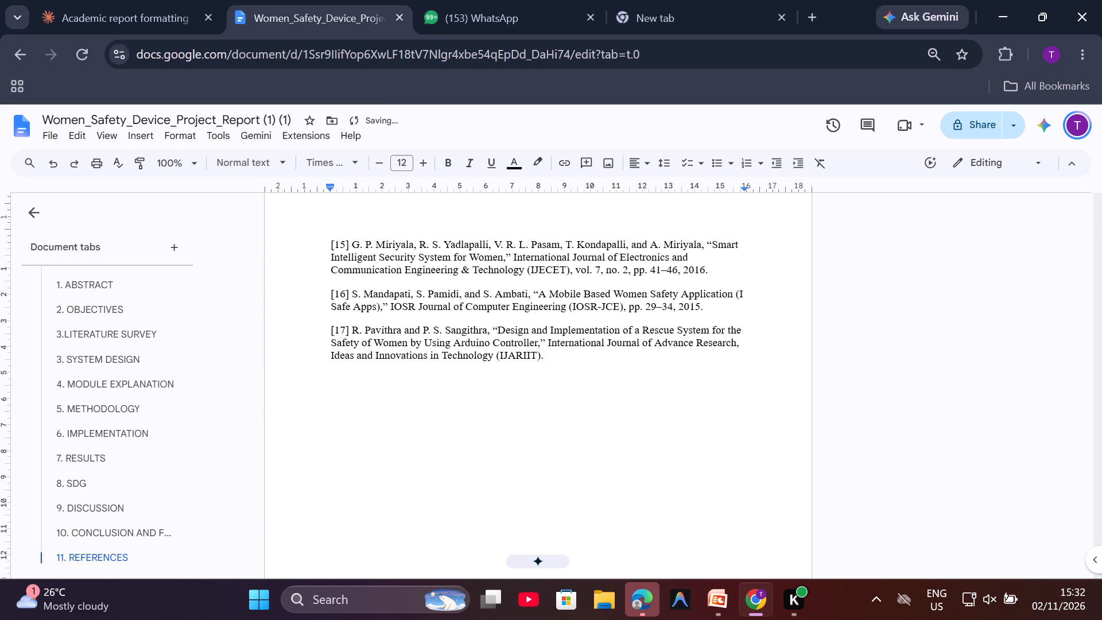
{"action": "scroll", "coordinate": [346, 369], "scroll_direction": "down", "scroll_amount": 1}
{"action": "left_click", "coordinate": [584, 332]}
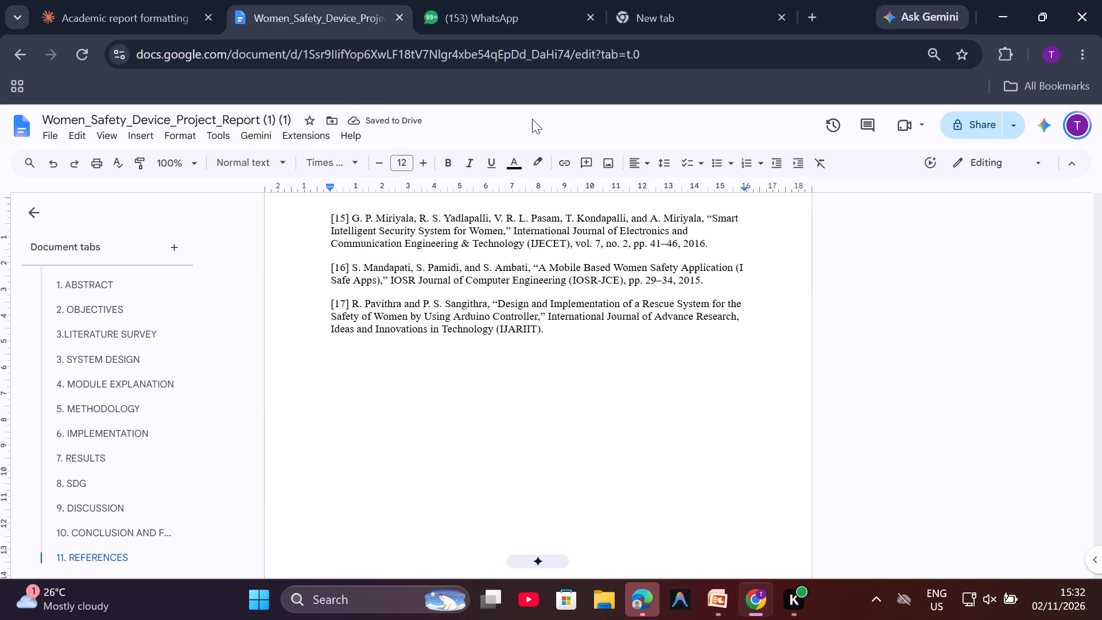
{"action": "scroll", "coordinate": [580, 246], "scroll_direction": "up", "scroll_amount": 8}
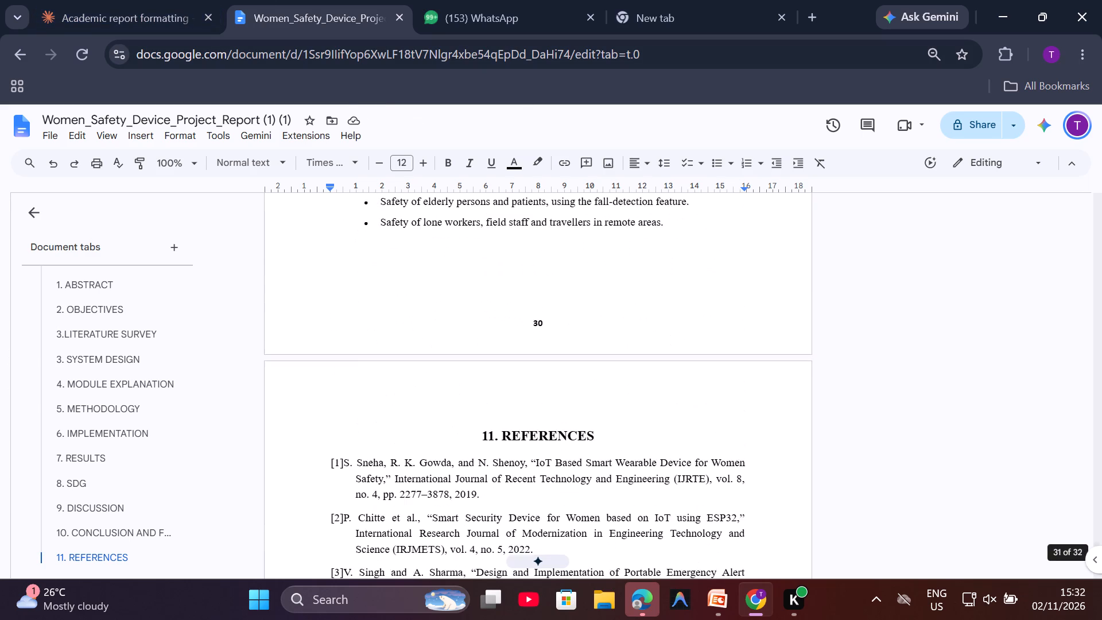
{"action": "scroll", "coordinate": [580, 246], "scroll_direction": "up", "scroll_amount": 1}
{"action": "scroll", "coordinate": [580, 246], "scroll_direction": "down", "scroll_amount": 8}
{"action": "scroll", "coordinate": [580, 246], "scroll_direction": "up", "scroll_amount": 1}
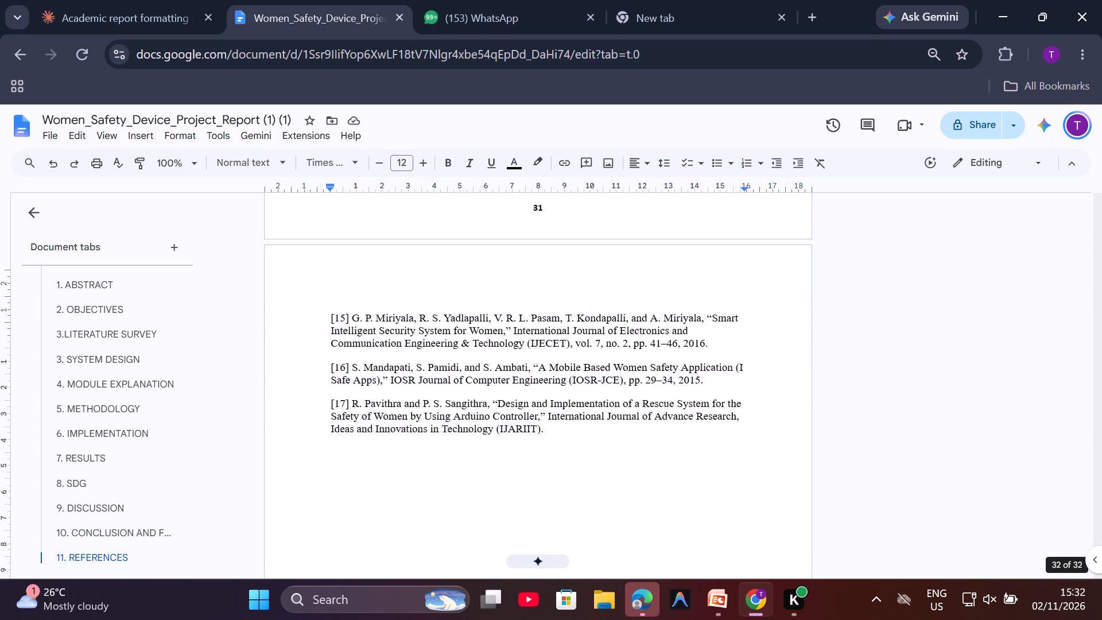
{"action": "scroll", "coordinate": [580, 246], "scroll_direction": "up", "scroll_amount": 1}
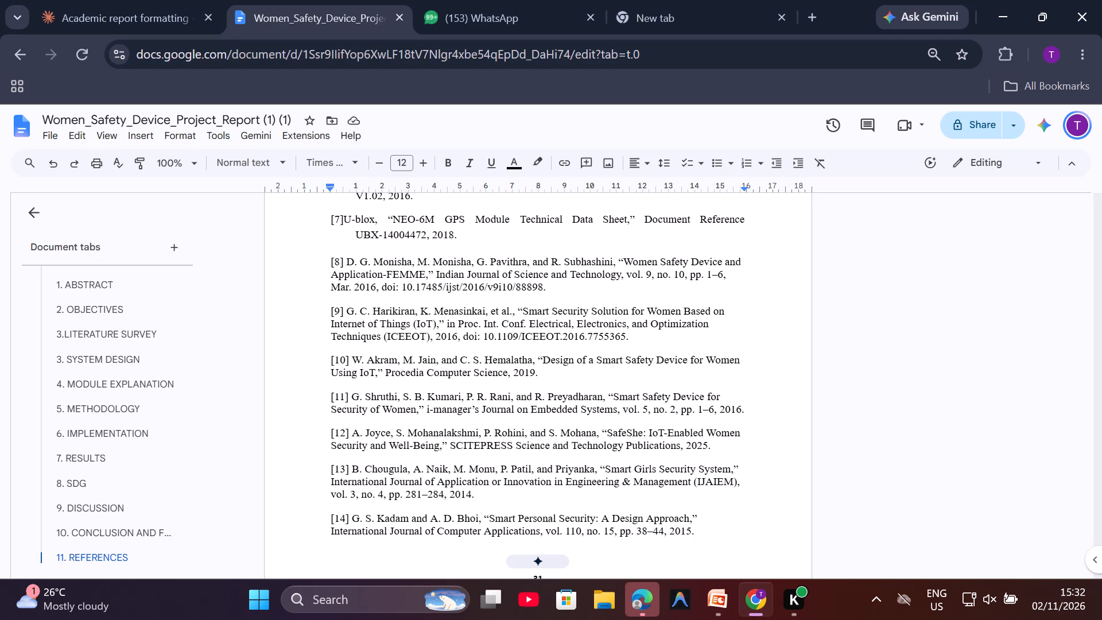
{"action": "scroll", "coordinate": [580, 246], "scroll_direction": "up", "scroll_amount": 2}
{"action": "scroll", "coordinate": [580, 246], "scroll_direction": "down", "scroll_amount": 1}
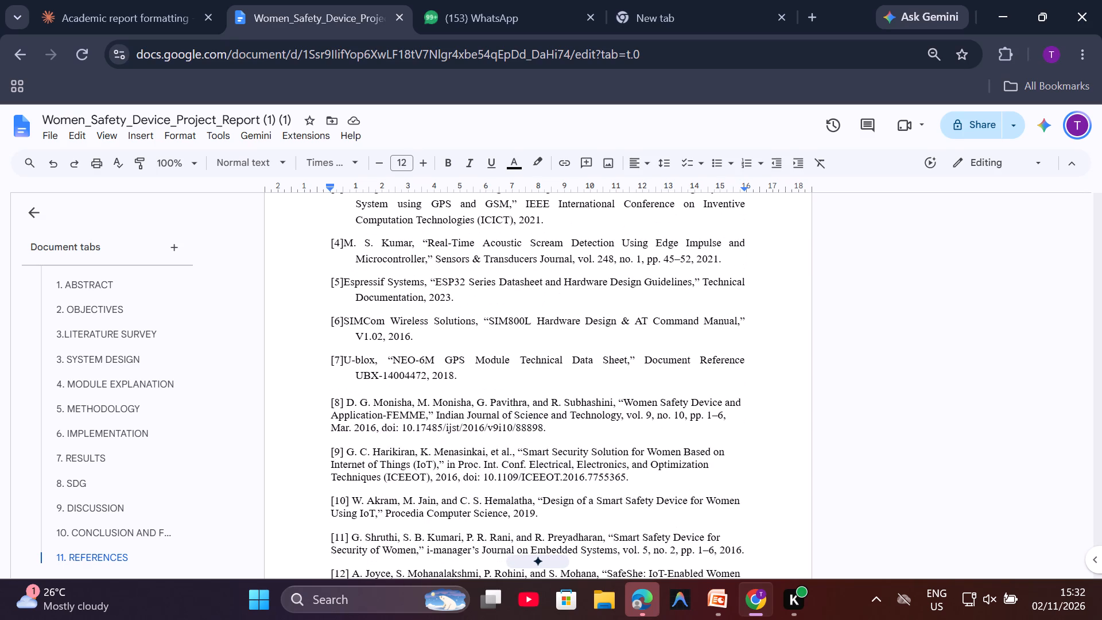
Justify the pasted references [8] to [17] in section 11, References.
{"action": "scroll", "coordinate": [580, 246], "scroll_direction": "down", "scroll_amount": 2}
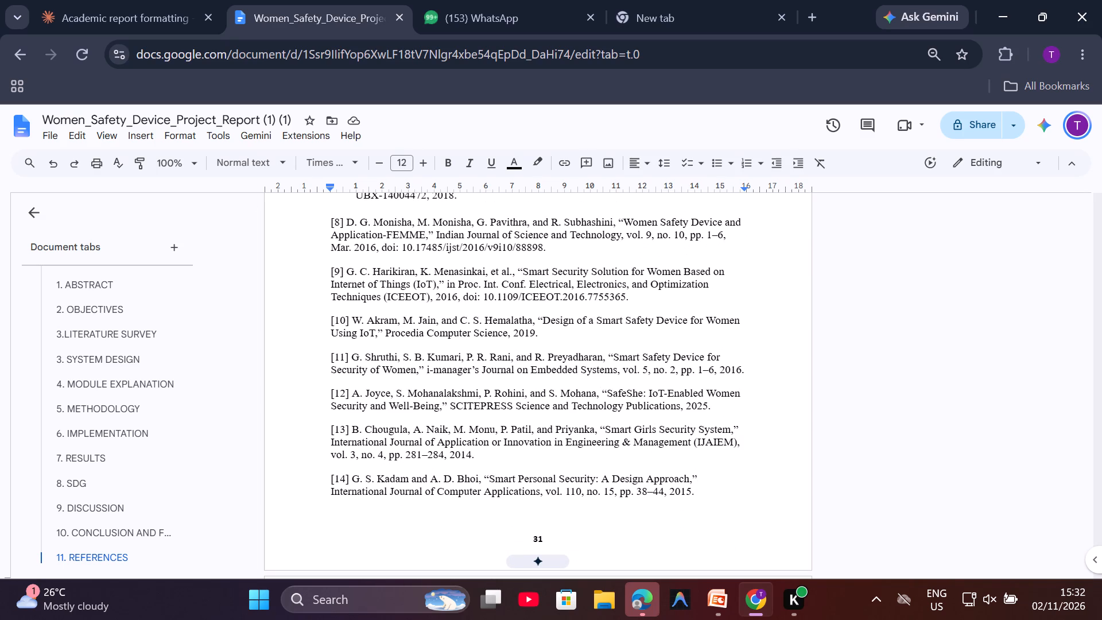
{"action": "scroll", "coordinate": [297, 242], "scroll_direction": "up", "scroll_amount": 1}
{"action": "left_click_drag", "start_coordinate": [316, 288], "coordinate": [763, 552]}
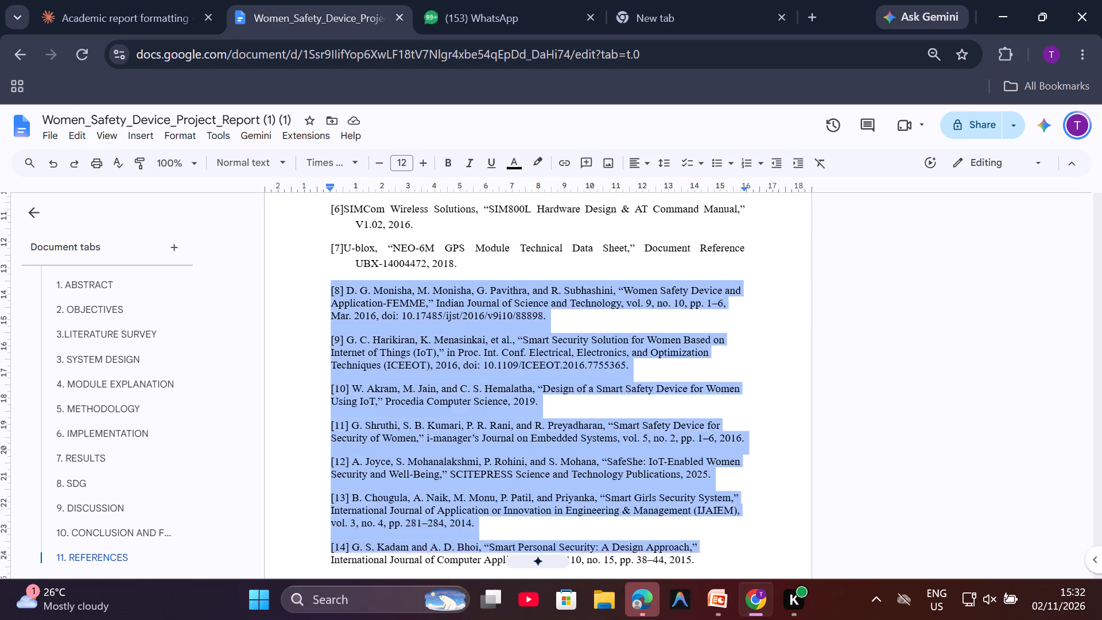
{"action": "left_click_drag", "start_coordinate": [763, 552], "coordinate": [702, 584]}
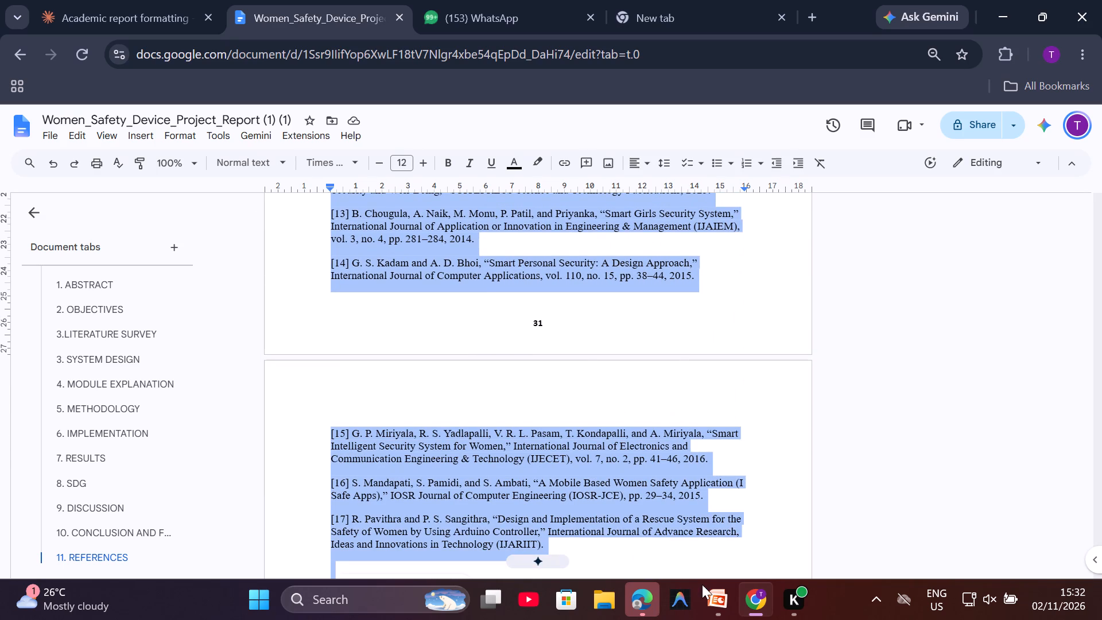
{"action": "left_click", "coordinate": [635, 161]}
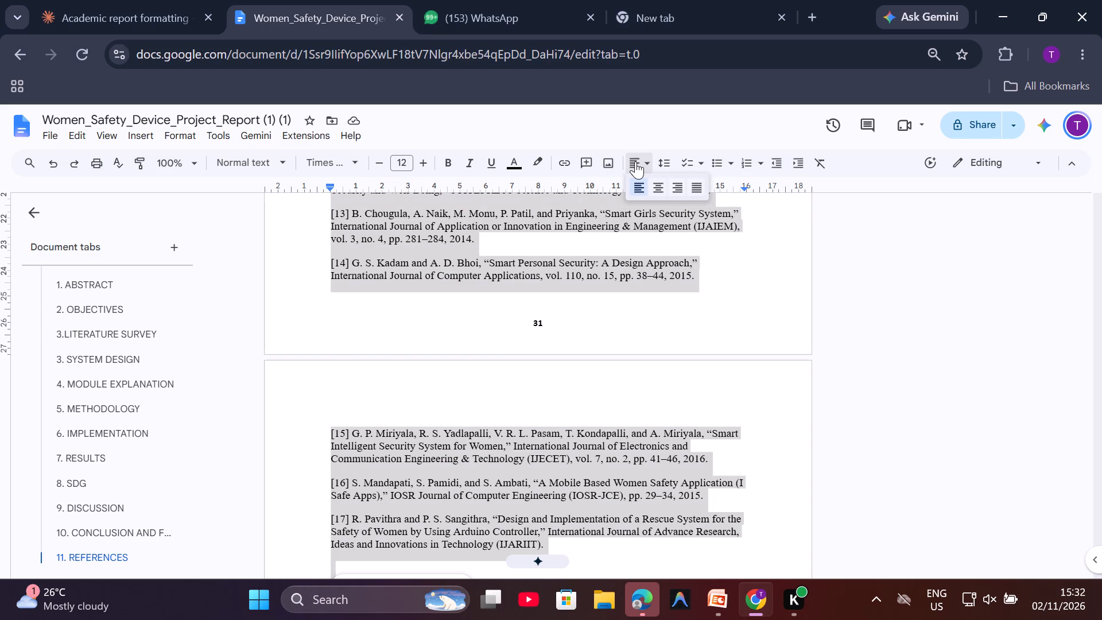
{"action": "left_click", "coordinate": [697, 191]}
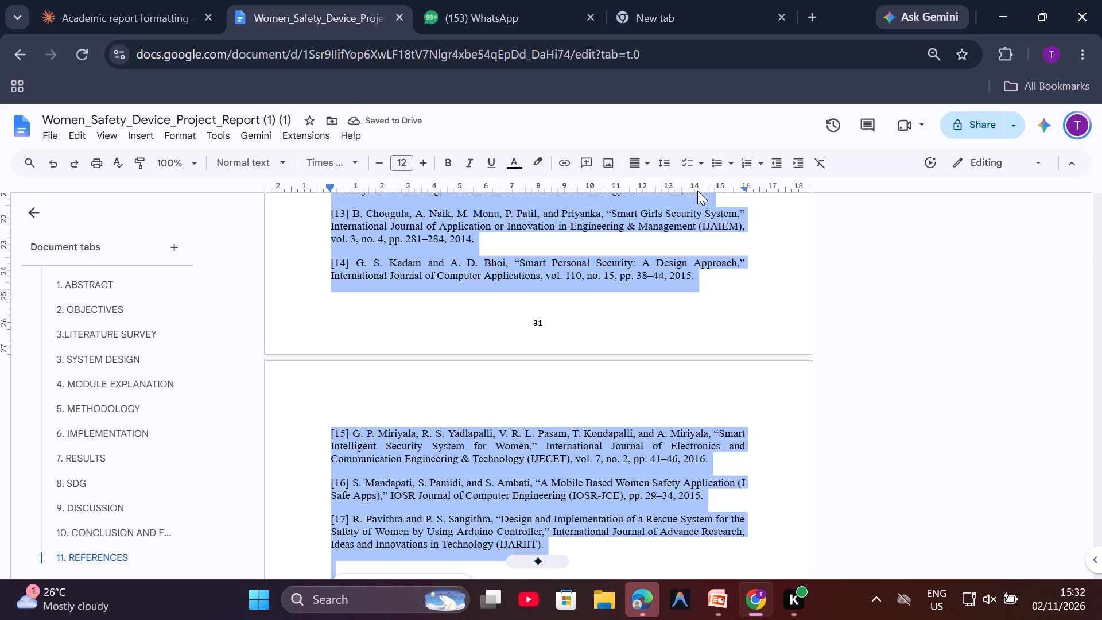
{"action": "left_click", "coordinate": [981, 200]}
Check the alignment and spacing of the justified references against the earlier entries in section 11.
{"action": "scroll", "coordinate": [616, 412], "scroll_direction": "up", "scroll_amount": 3}
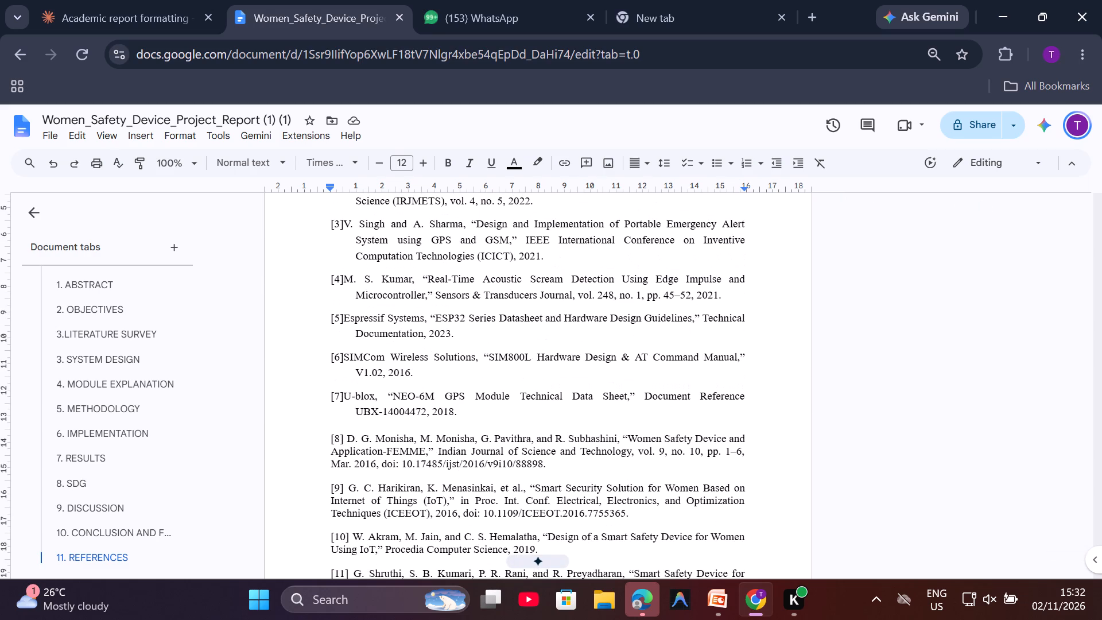
{"action": "scroll", "coordinate": [616, 412], "scroll_direction": "up", "scroll_amount": 1}
{"action": "scroll", "coordinate": [616, 412], "scroll_direction": "down", "scroll_amount": 2}
{"action": "scroll", "coordinate": [573, 358], "scroll_direction": "down", "scroll_amount": 1}
{"action": "scroll", "coordinate": [573, 358], "scroll_direction": "up", "scroll_amount": 3}
{"action": "scroll", "coordinate": [573, 358], "scroll_direction": "down", "scroll_amount": 6}
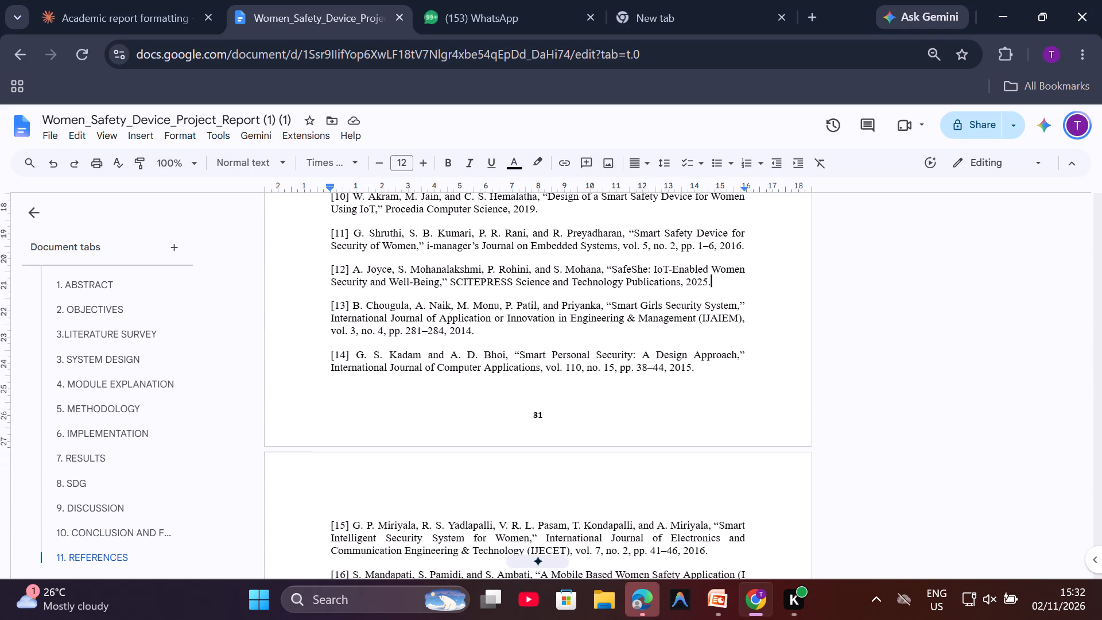
{"action": "scroll", "coordinate": [573, 358], "scroll_direction": "up", "scroll_amount": 1}
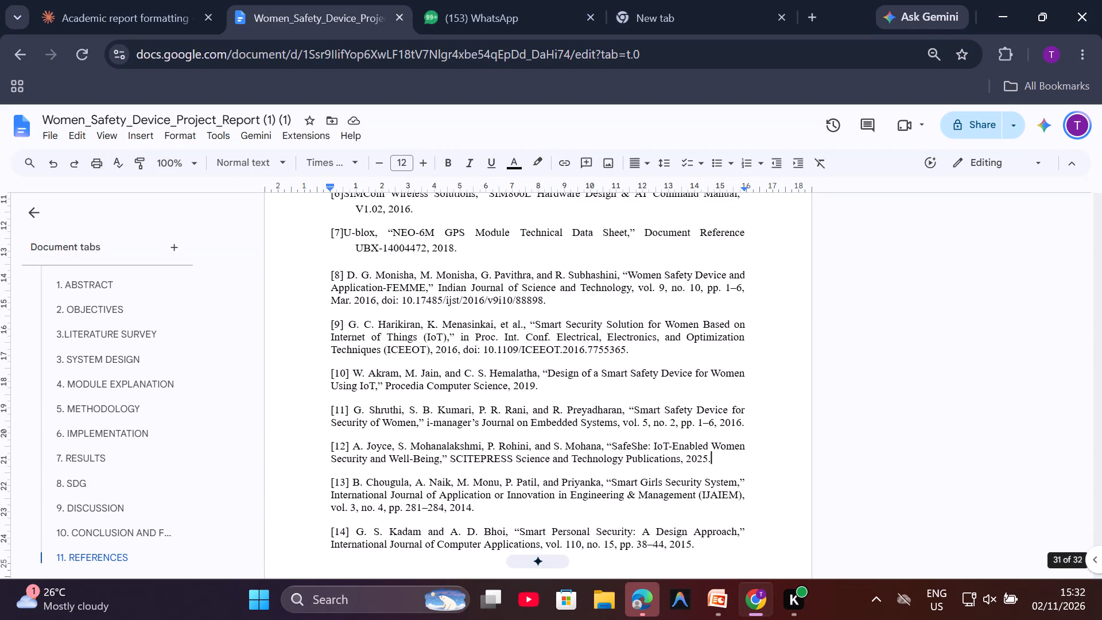
{"action": "scroll", "coordinate": [573, 358], "scroll_direction": "up", "scroll_amount": 1}
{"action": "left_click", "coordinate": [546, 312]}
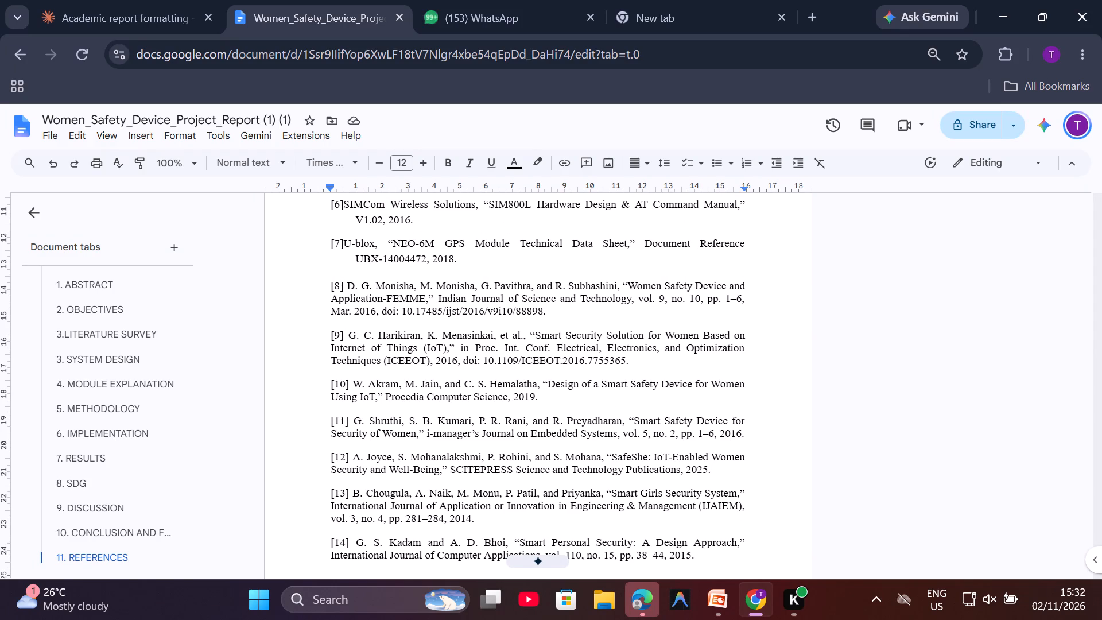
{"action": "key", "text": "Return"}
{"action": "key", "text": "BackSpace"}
Look through the report from the end of the references back through its sections to the opening pages.
{"action": "scroll", "coordinate": [546, 312], "scroll_direction": "down", "scroll_amount": 1}
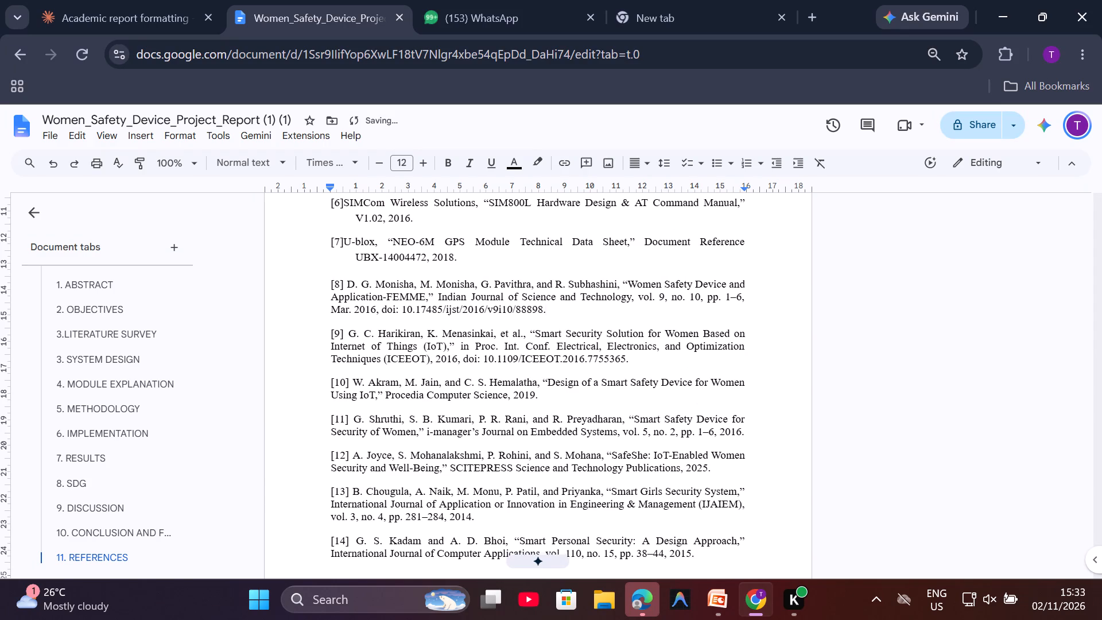
{"action": "scroll", "coordinate": [546, 312], "scroll_direction": "down", "scroll_amount": 7}
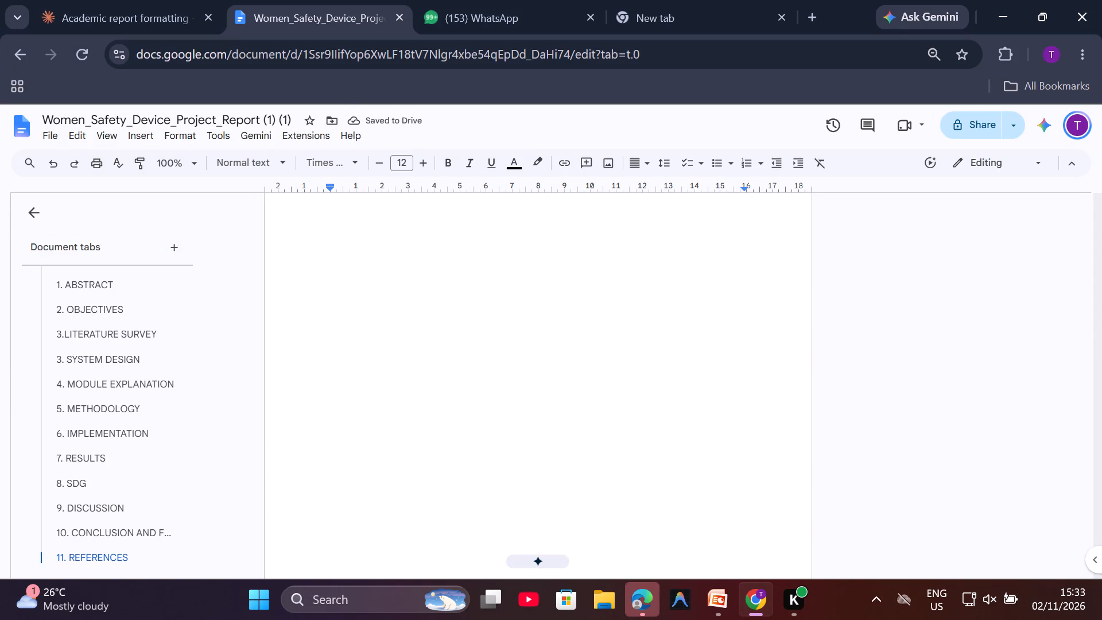
{"action": "scroll", "coordinate": [546, 312], "scroll_direction": "down", "scroll_amount": 2}
{"action": "scroll", "coordinate": [546, 312], "scroll_direction": "up", "scroll_amount": 11}
{"action": "scroll", "coordinate": [546, 312], "scroll_direction": "down", "scroll_amount": 1}
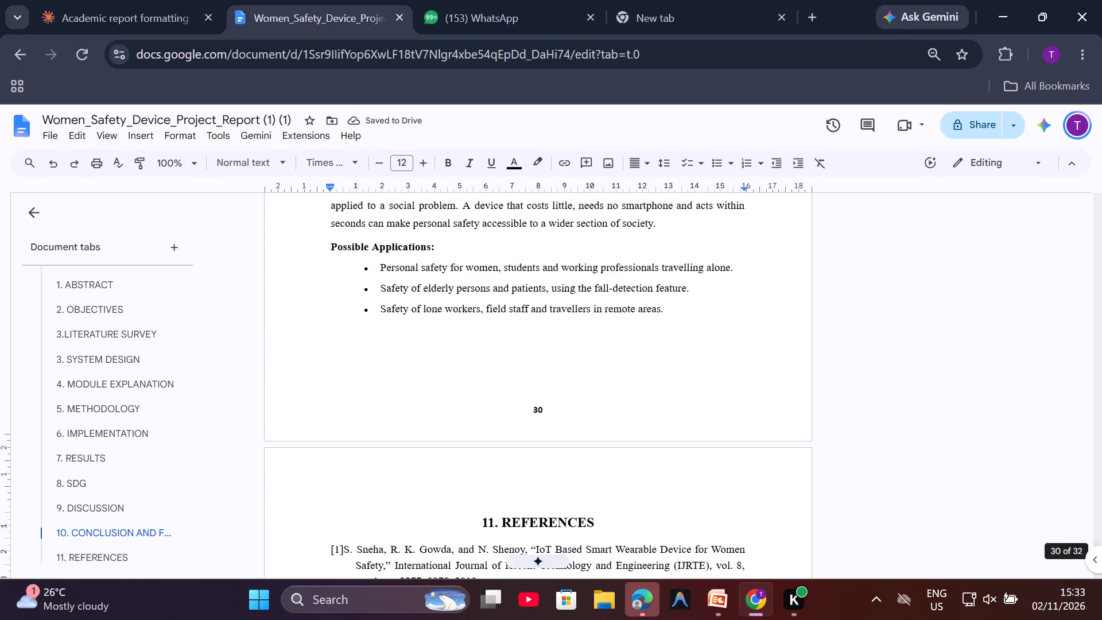
{"action": "scroll", "coordinate": [546, 312], "scroll_direction": "down", "scroll_amount": 1}
{"action": "scroll", "coordinate": [546, 312], "scroll_direction": "up", "scroll_amount": 11}
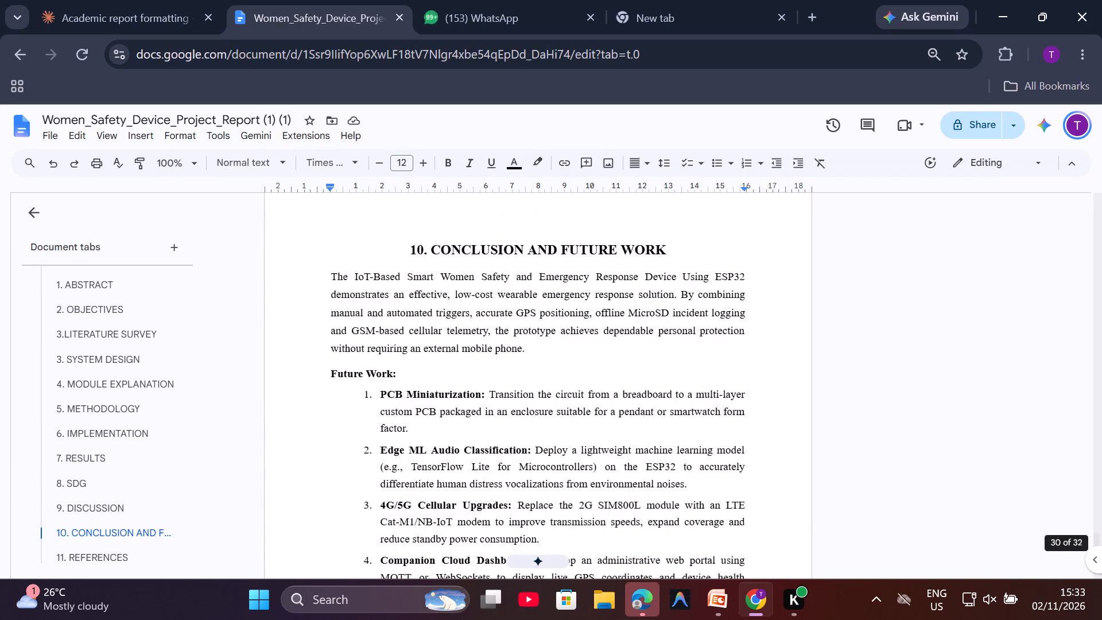
{"action": "scroll", "coordinate": [546, 312], "scroll_direction": "up", "scroll_amount": 20}
{"action": "scroll", "coordinate": [546, 312], "scroll_direction": "up", "scroll_amount": 4}
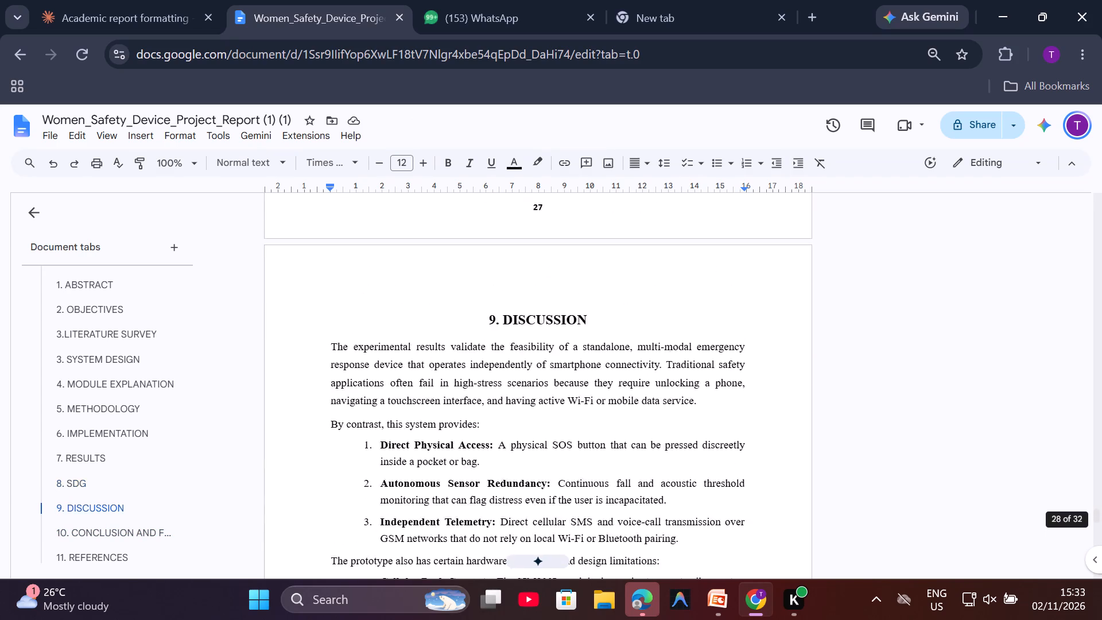
{"action": "scroll", "coordinate": [546, 312], "scroll_direction": "up", "scroll_amount": 20}
{"action": "scroll", "coordinate": [546, 312], "scroll_direction": "up", "scroll_amount": 10}
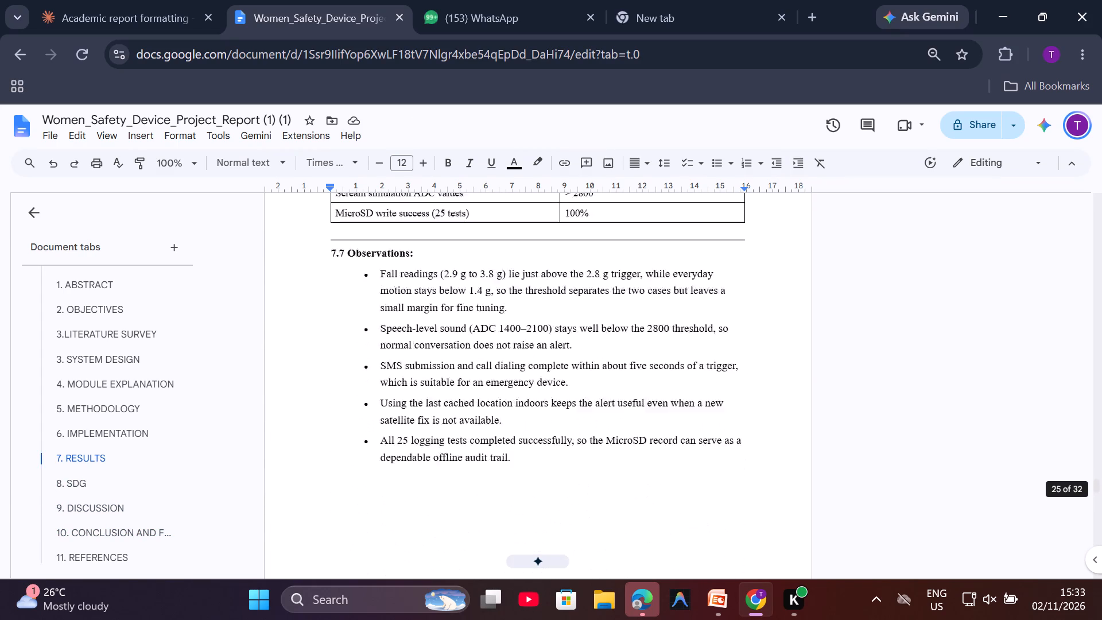
{"action": "scroll", "coordinate": [546, 312], "scroll_direction": "up", "scroll_amount": 20}
{"action": "scroll", "coordinate": [546, 312], "scroll_direction": "up", "scroll_amount": 10}
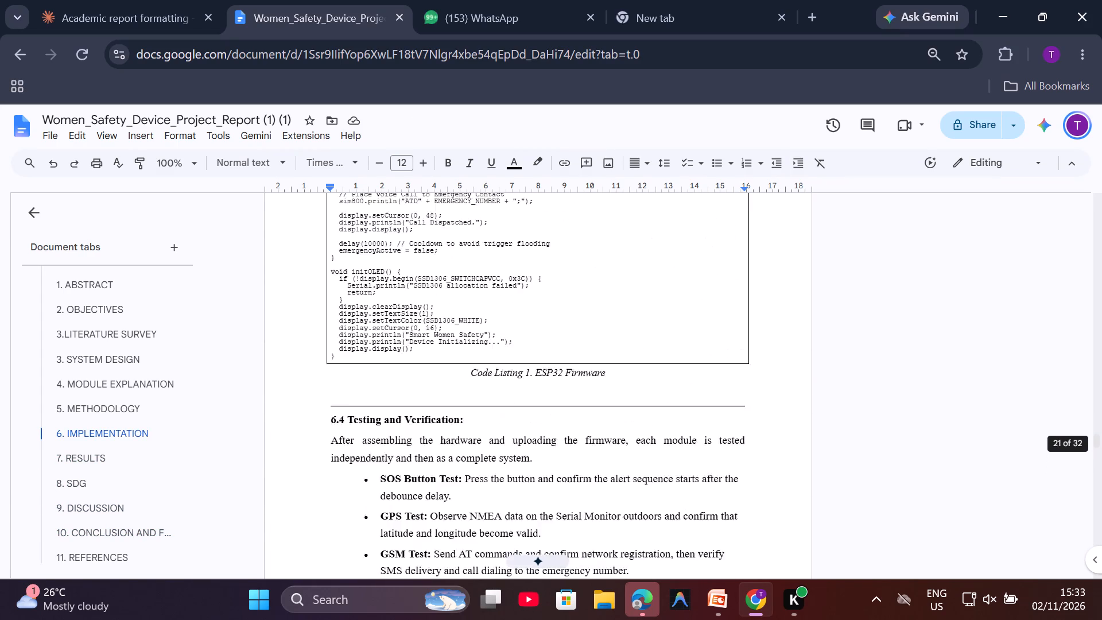
{"action": "scroll", "coordinate": [546, 312], "scroll_direction": "up", "scroll_amount": 20}
{"action": "scroll", "coordinate": [546, 312], "scroll_direction": "up", "scroll_amount": 10}
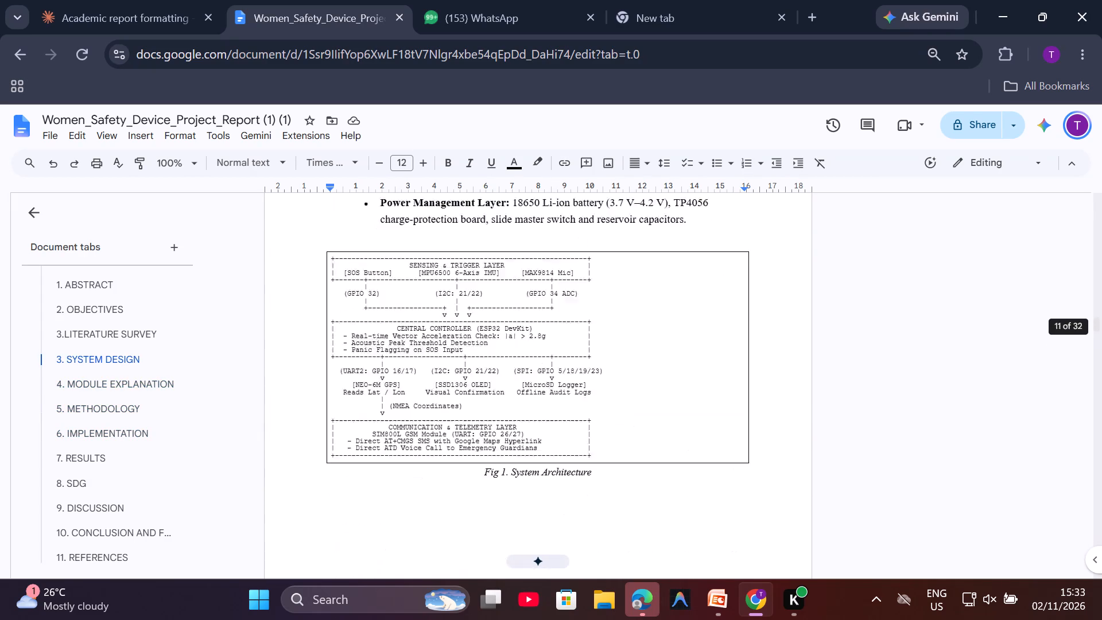
{"action": "scroll", "coordinate": [546, 312], "scroll_direction": "up", "scroll_amount": 20}
{"action": "scroll", "coordinate": [546, 312], "scroll_direction": "up", "scroll_amount": 4}
Look up the System Design section's start page and enter 11 as its page number in the table of contents.
{"action": "scroll", "coordinate": [546, 312], "scroll_direction": "down", "scroll_amount": 3}
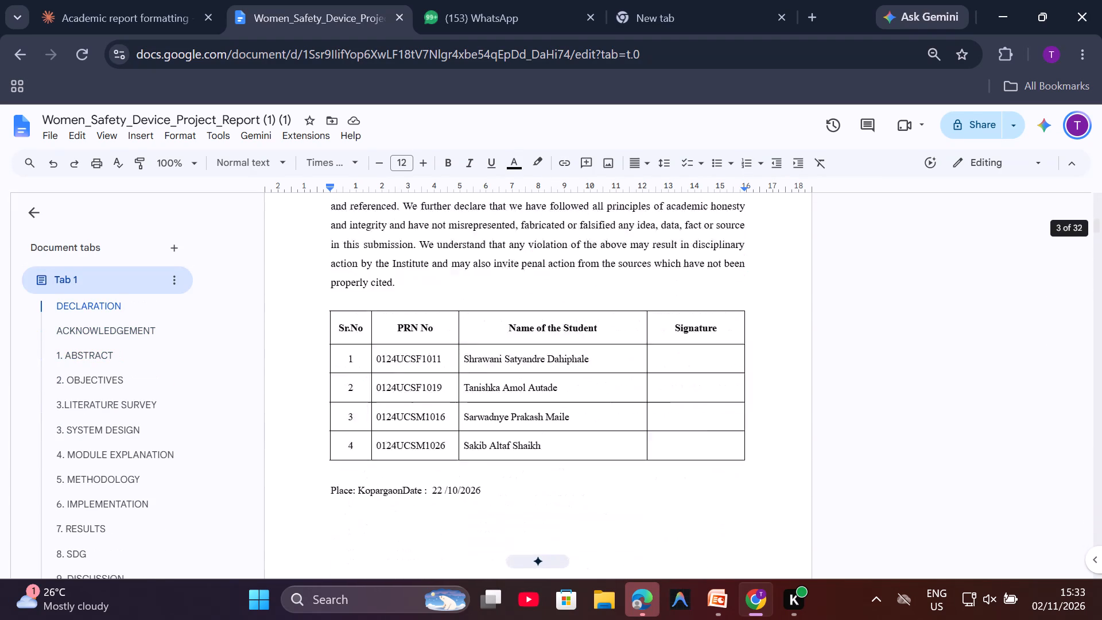
{"action": "scroll", "coordinate": [546, 312], "scroll_direction": "down", "scroll_amount": 14}
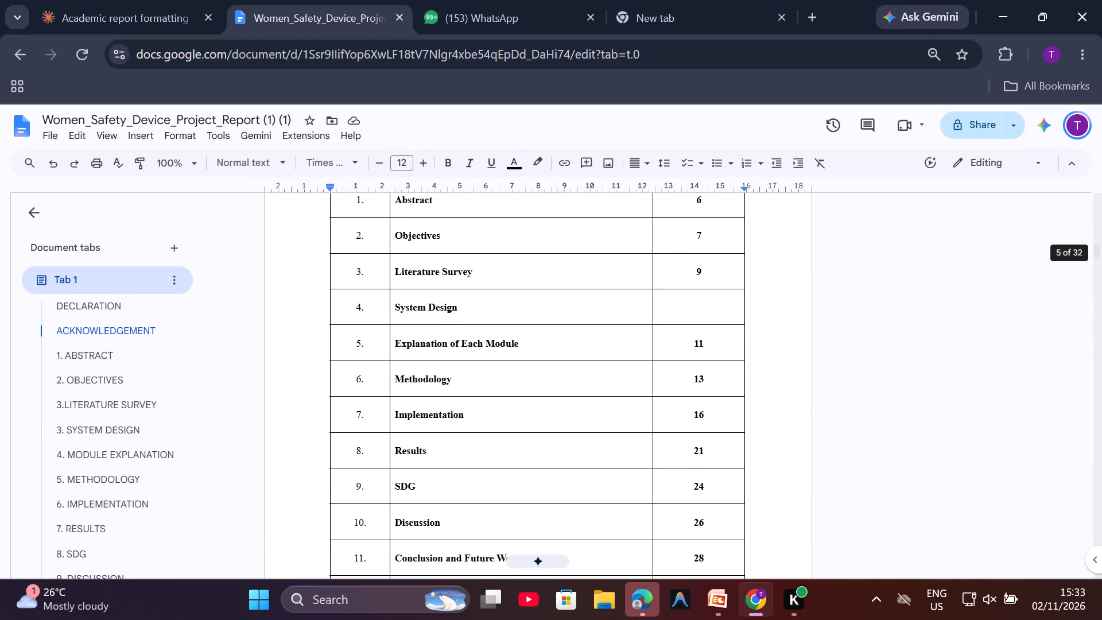
{"action": "scroll", "coordinate": [546, 312], "scroll_direction": "up", "scroll_amount": 1}
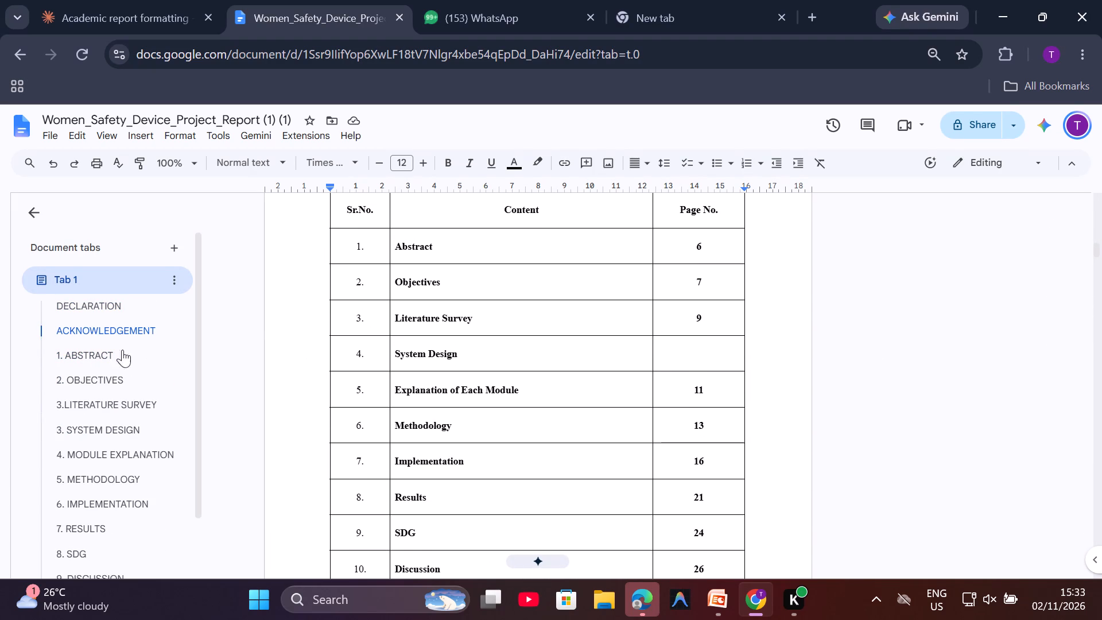
{"action": "left_click", "coordinate": [106, 428]}
{"action": "scroll", "coordinate": [362, 441], "scroll_direction": "down", "scroll_amount": 3}
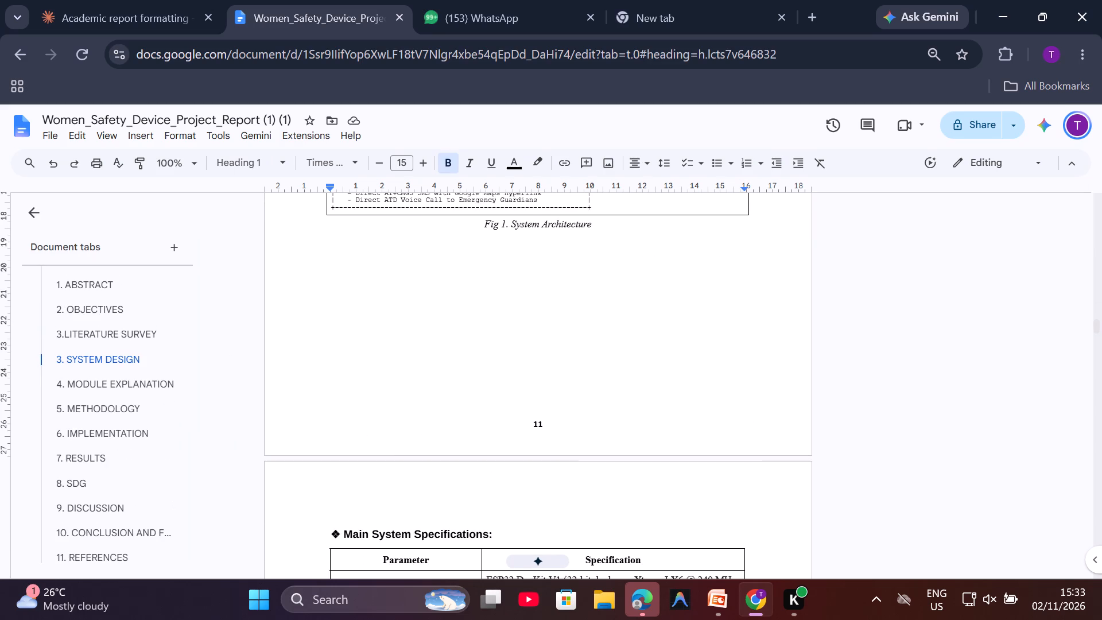
{"action": "scroll", "coordinate": [362, 441], "scroll_direction": "down", "scroll_amount": 2}
{"action": "left_click", "coordinate": [98, 283]}
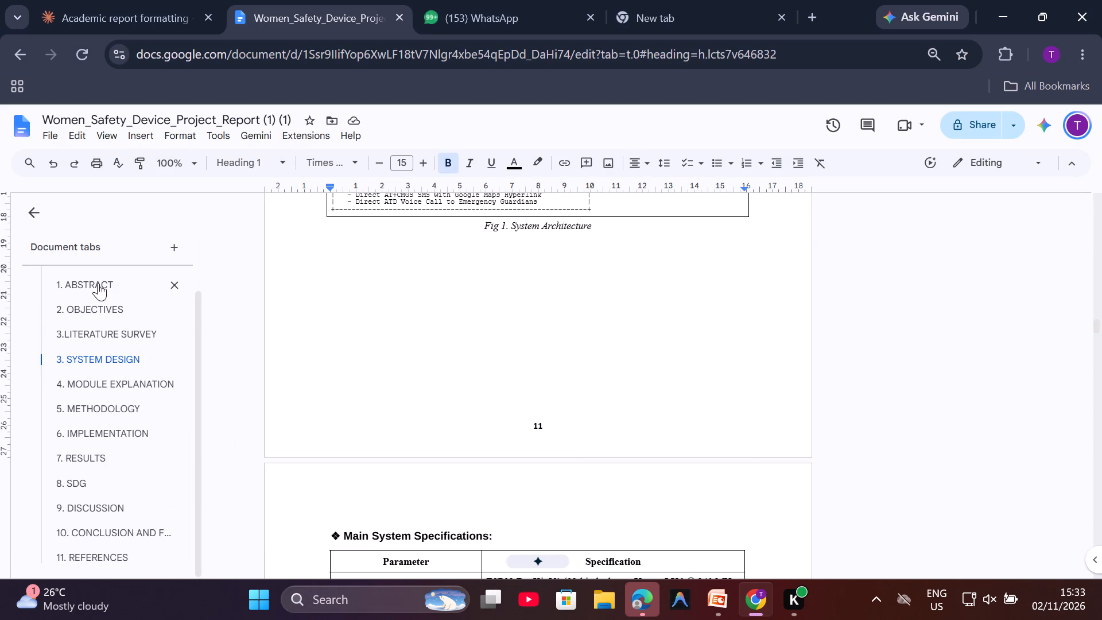
{"action": "scroll", "coordinate": [492, 356], "scroll_direction": "up", "scroll_amount": 6}
{"action": "scroll", "coordinate": [492, 356], "scroll_direction": "down", "scroll_amount": 1}
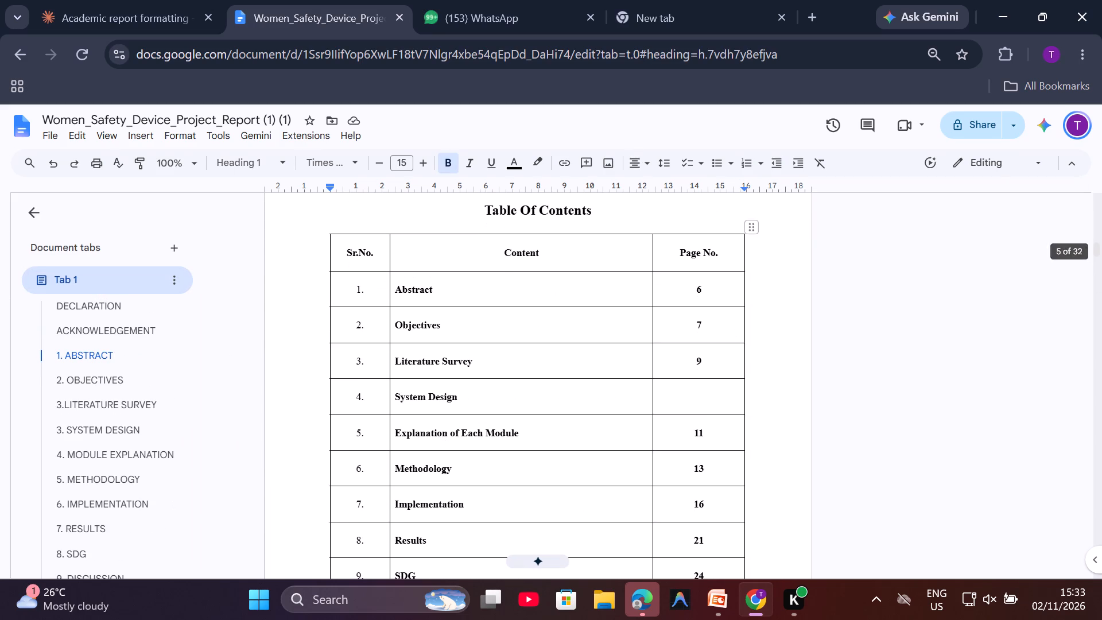
{"action": "left_click", "coordinate": [696, 402]}
{"action": "type", "text": "11"}
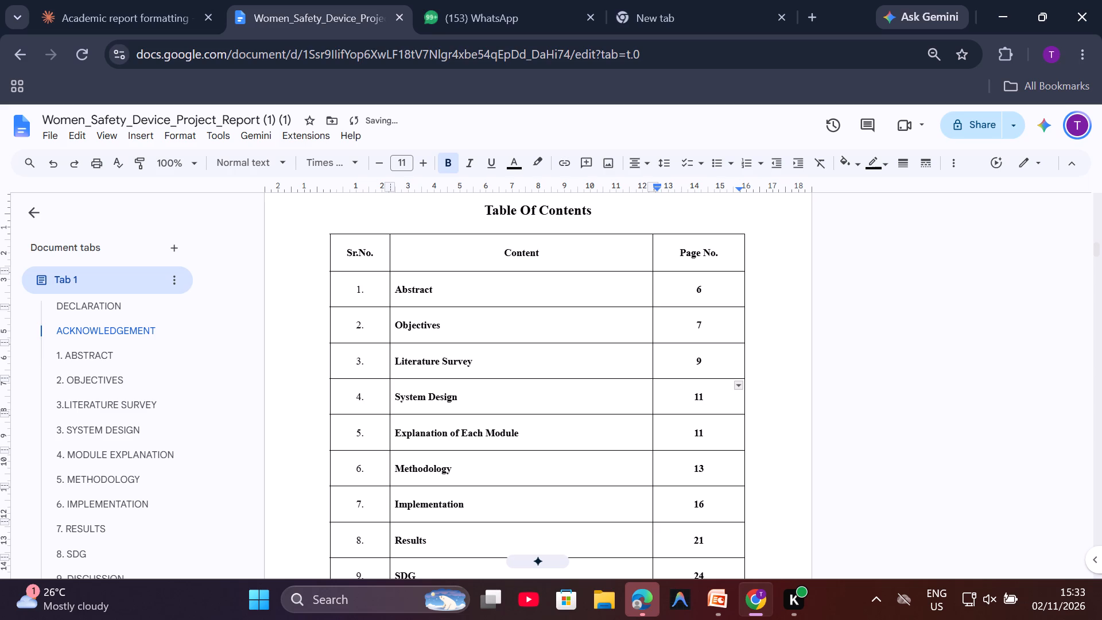
Check the Module Explanation section's start page against the Explanation of Each Module row in the table of contents.
{"action": "left_click", "coordinate": [88, 446]}
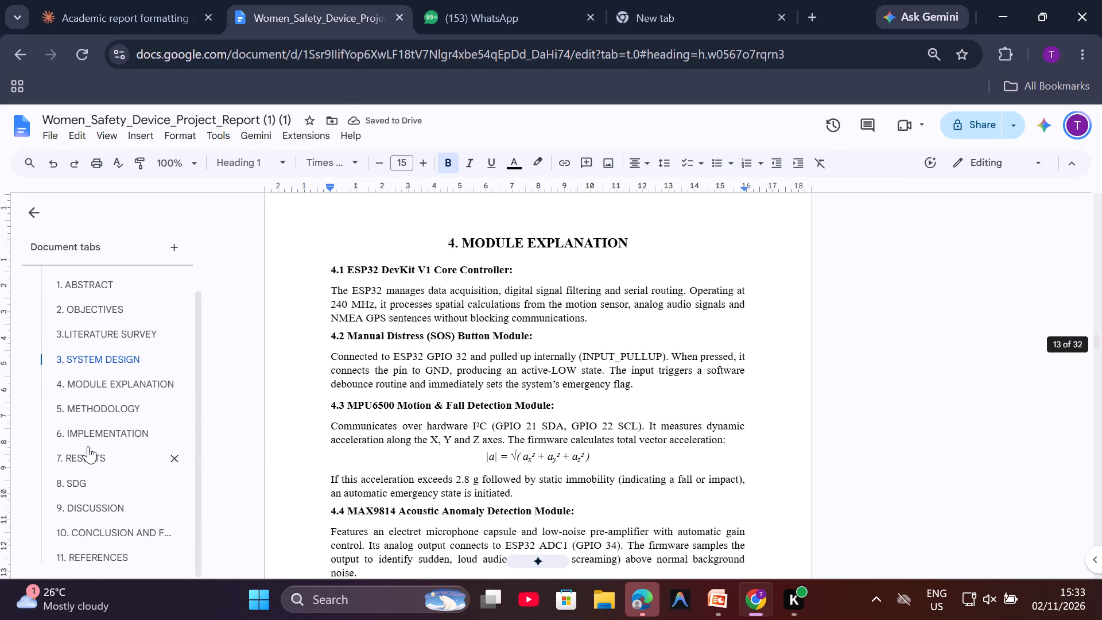
{"action": "scroll", "coordinate": [360, 395], "scroll_direction": "down", "scroll_amount": 6}
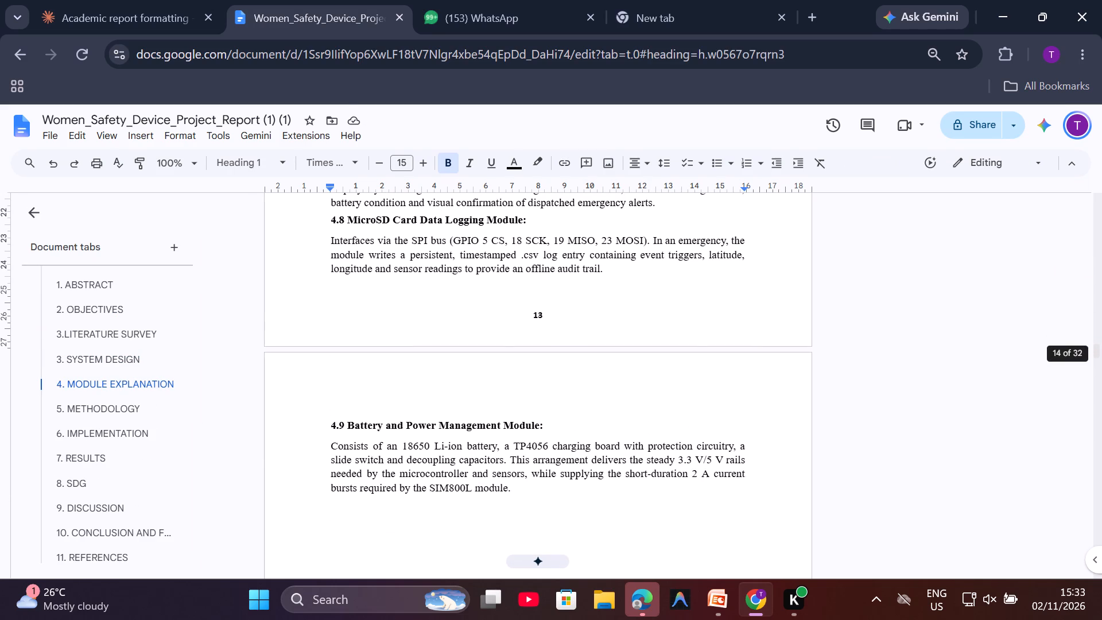
{"action": "left_click", "coordinate": [87, 276]}
{"action": "scroll", "coordinate": [429, 379], "scroll_direction": "up", "scroll_amount": 4}
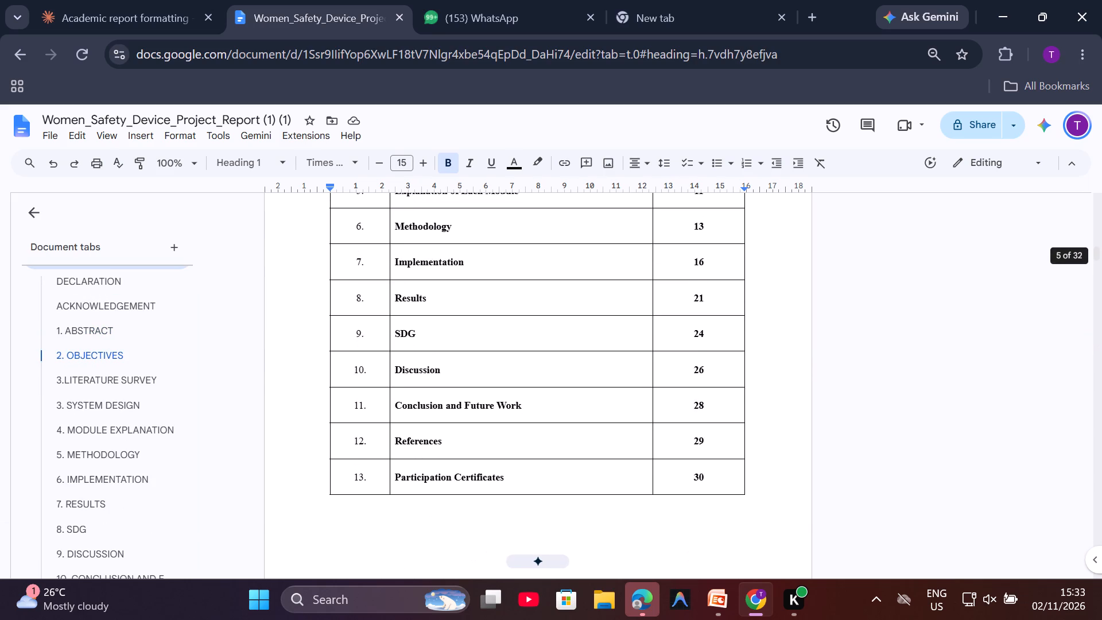
{"action": "scroll", "coordinate": [429, 379], "scroll_direction": "up", "scroll_amount": 6}
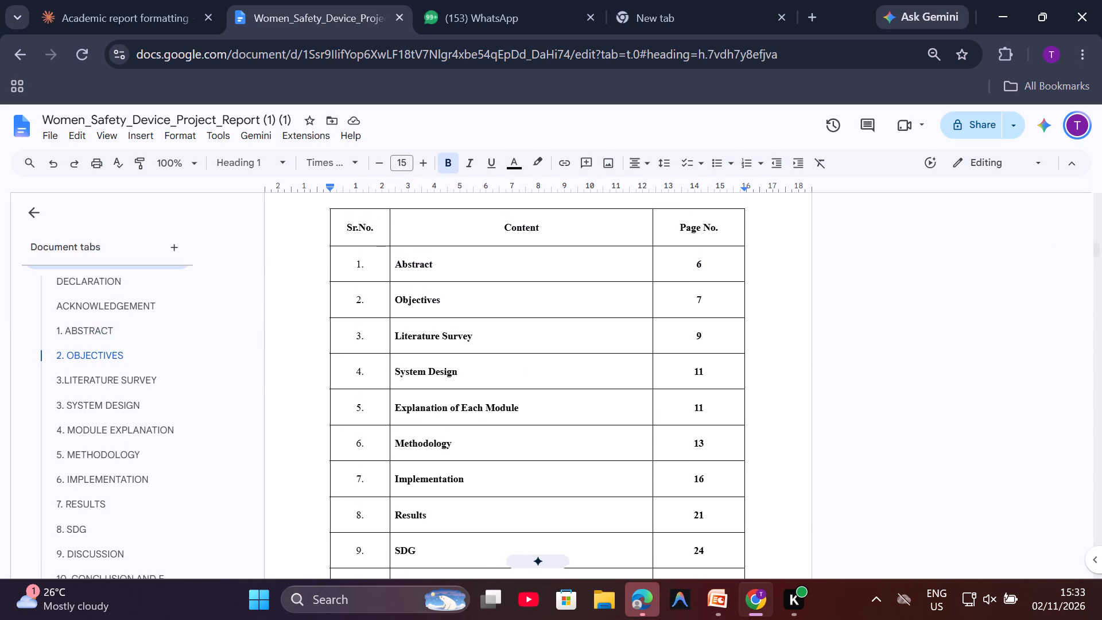
{"action": "scroll", "coordinate": [429, 379], "scroll_direction": "up", "scroll_amount": 1}
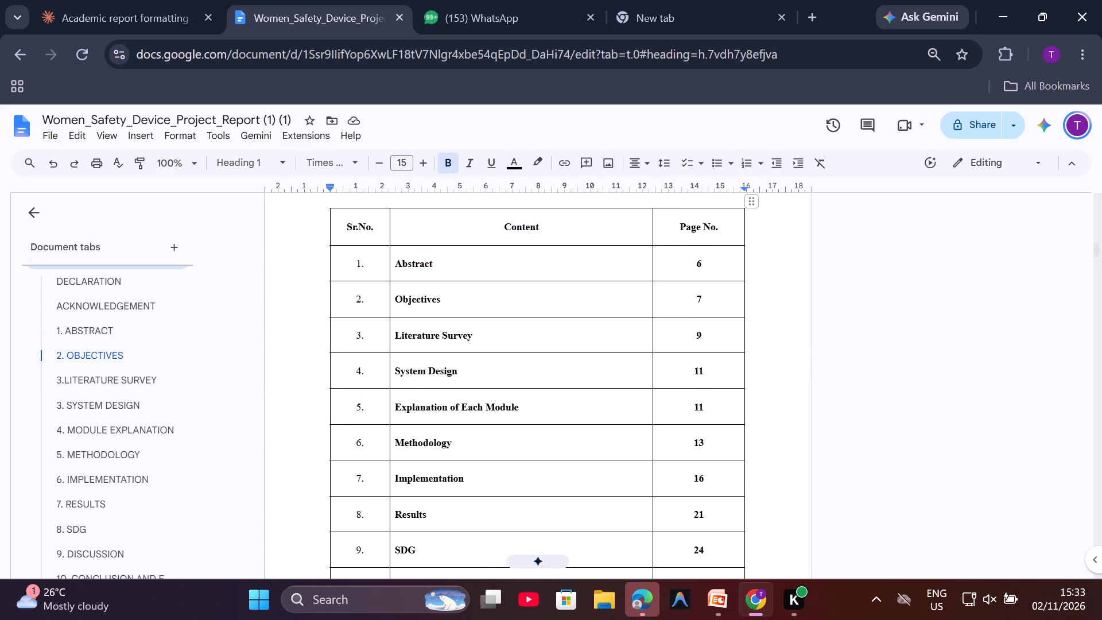
Recheck the start pages of the System Design and Literature Survey sections against their rows in the table of contents.
{"action": "left_click_drag", "start_coordinate": [703, 370], "coordinate": [693, 370]}
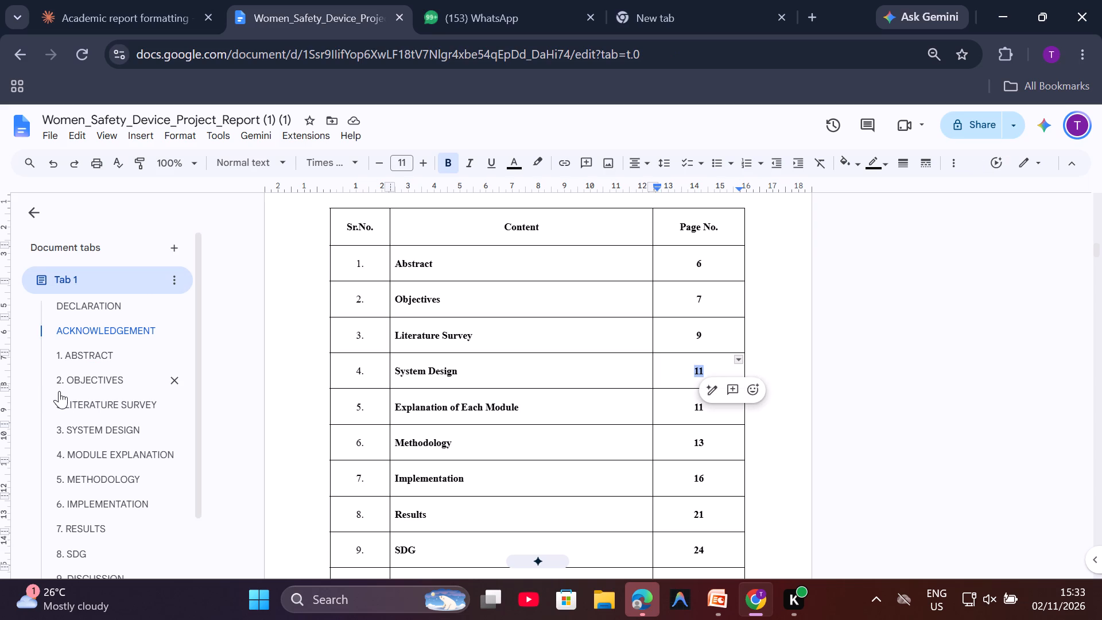
{"action": "left_click", "coordinate": [83, 427]}
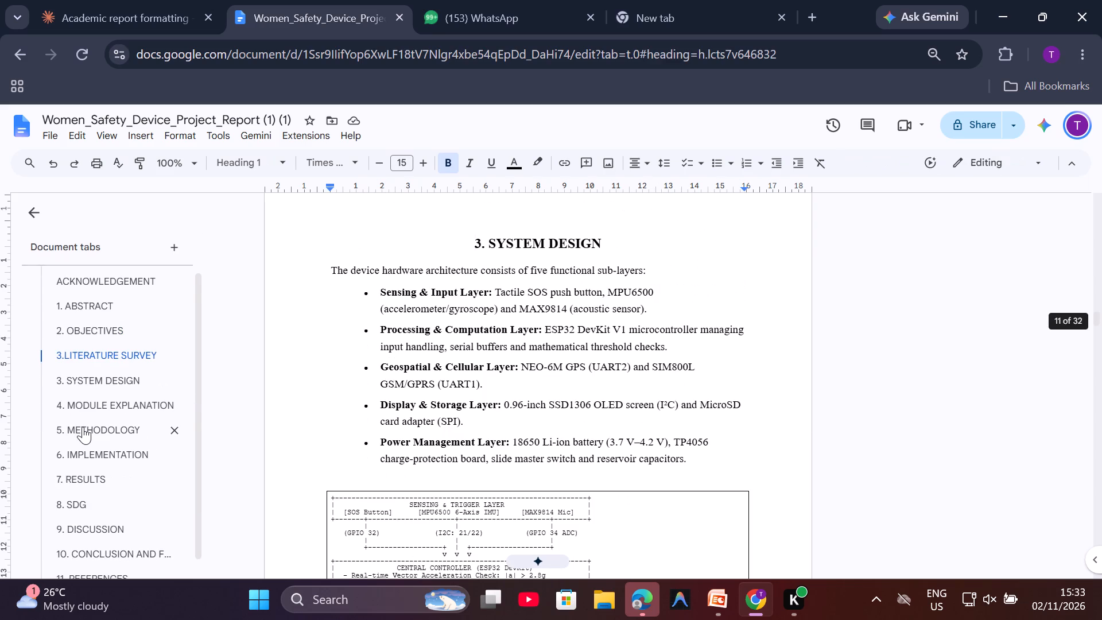
{"action": "scroll", "coordinate": [456, 451], "scroll_direction": "down", "scroll_amount": 4}
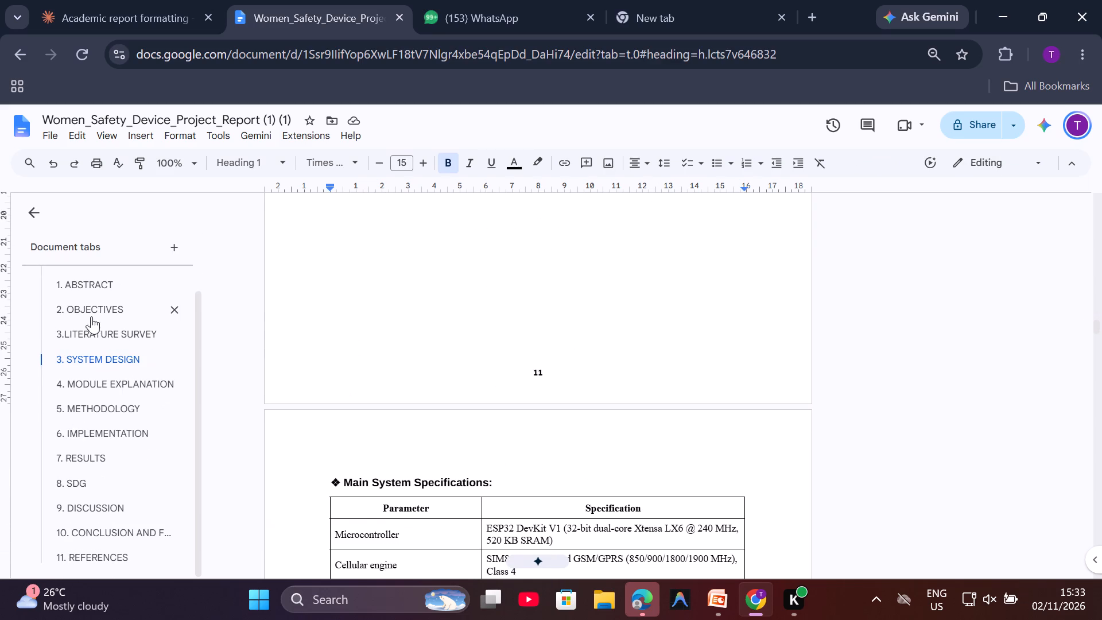
{"action": "left_click", "coordinate": [87, 340]}
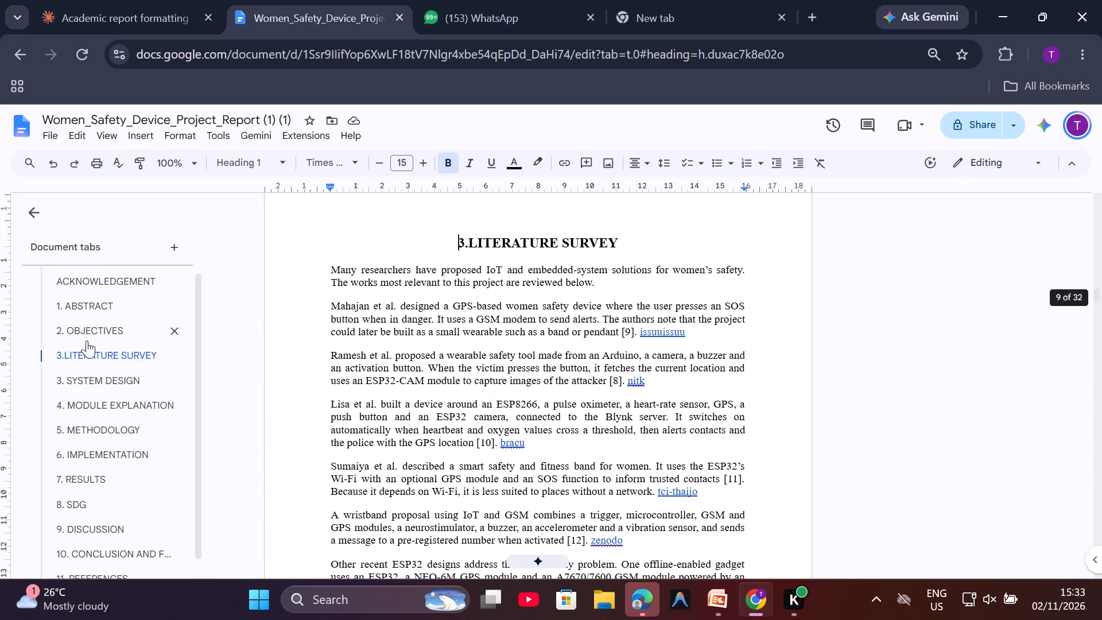
{"action": "scroll", "coordinate": [357, 383], "scroll_direction": "down", "scroll_amount": 5}
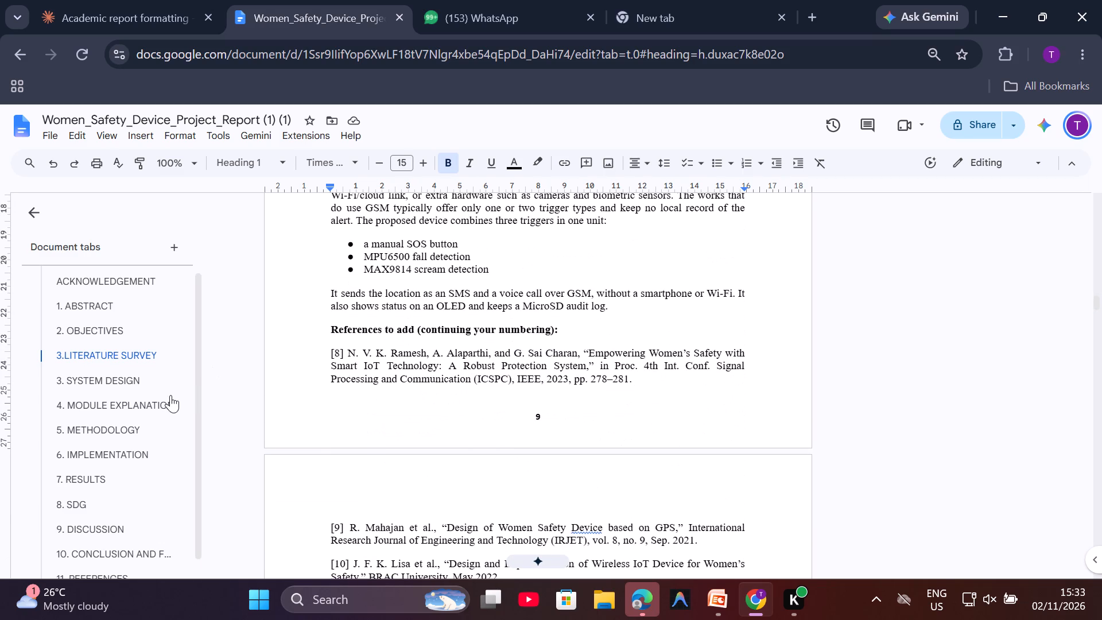
{"action": "left_click", "coordinate": [88, 305]}
{"action": "scroll", "coordinate": [439, 342], "scroll_direction": "up", "scroll_amount": 1}
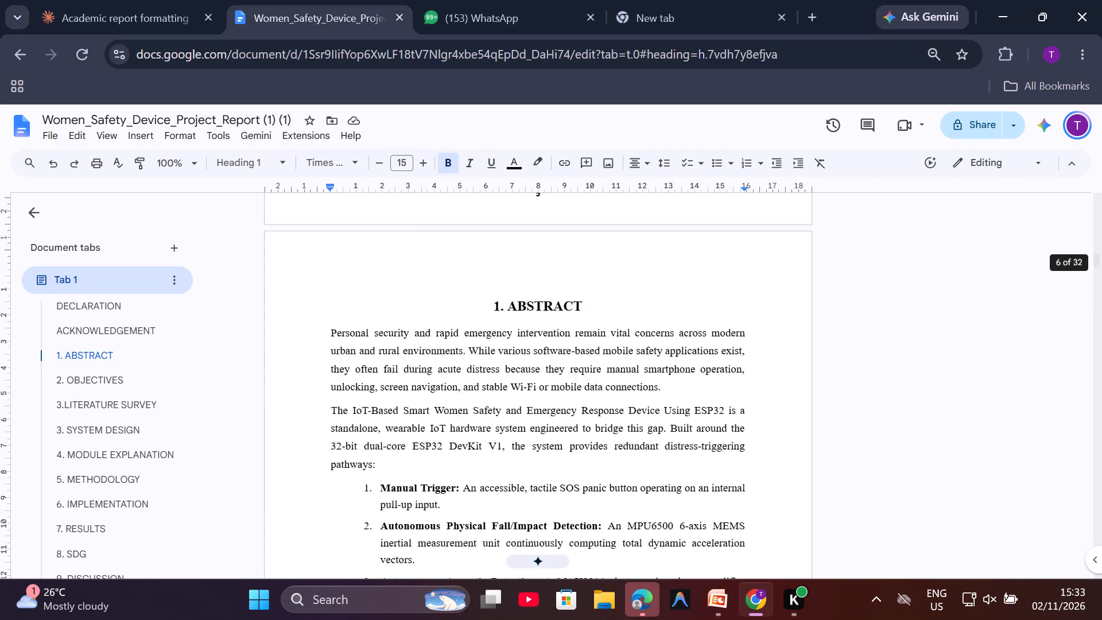
{"action": "scroll", "coordinate": [439, 342], "scroll_direction": "up", "scroll_amount": 7}
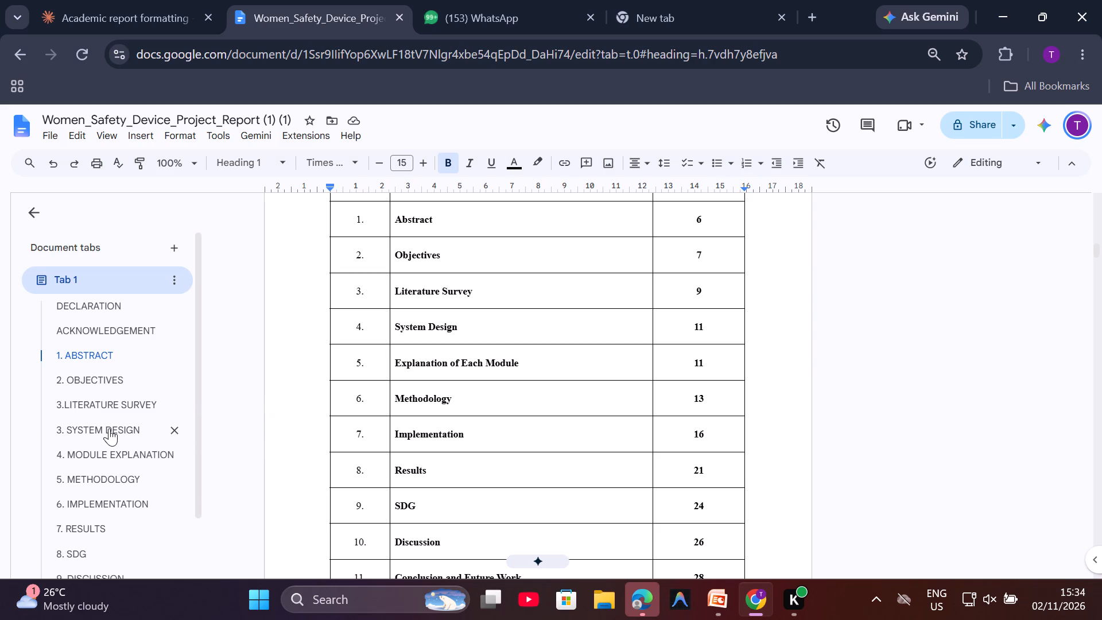
Look up the Module Explanation section's start page and enter 13 for Explanation of Each Module in the table of contents.
{"action": "left_click", "coordinate": [99, 447]}
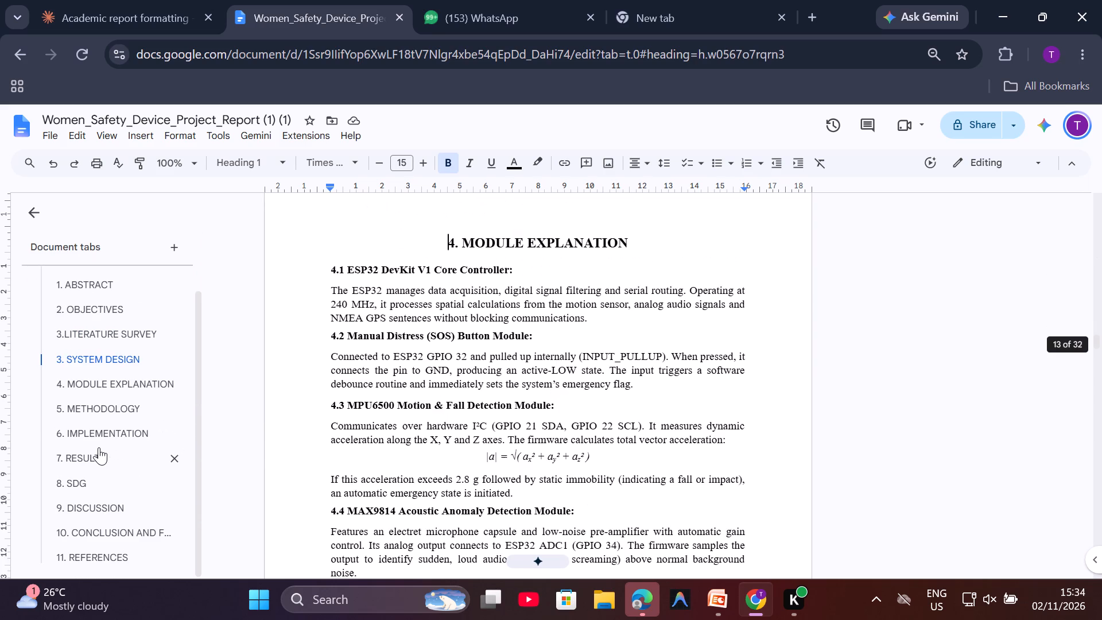
{"action": "scroll", "coordinate": [487, 485], "scroll_direction": "down", "scroll_amount": 4}
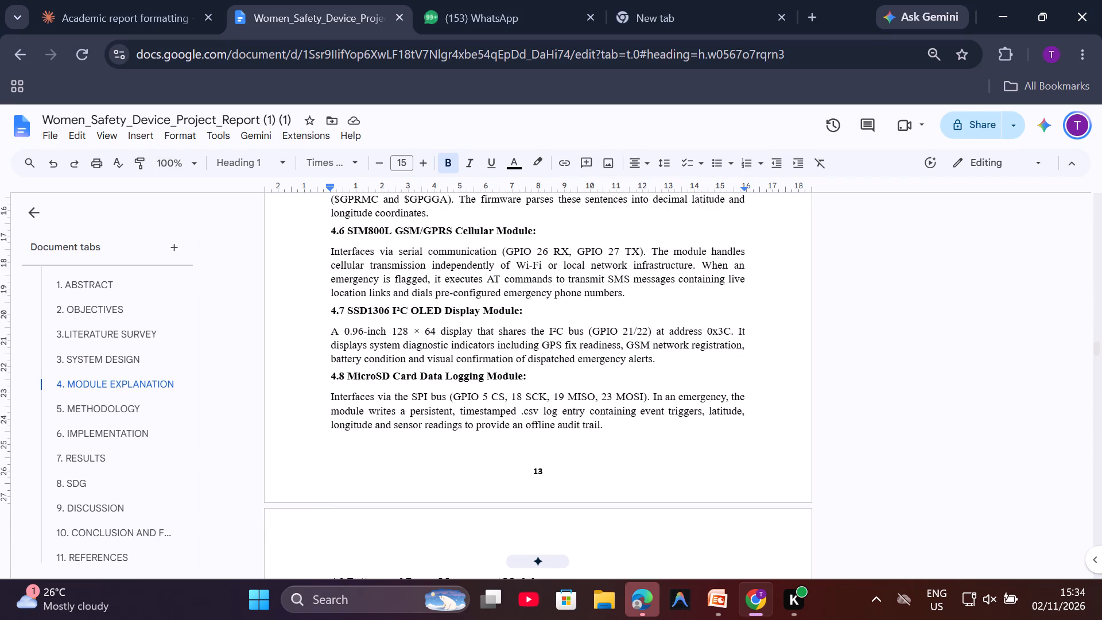
{"action": "left_click", "coordinate": [84, 277]}
{"action": "scroll", "coordinate": [520, 350], "scroll_direction": "up", "scroll_amount": 1}
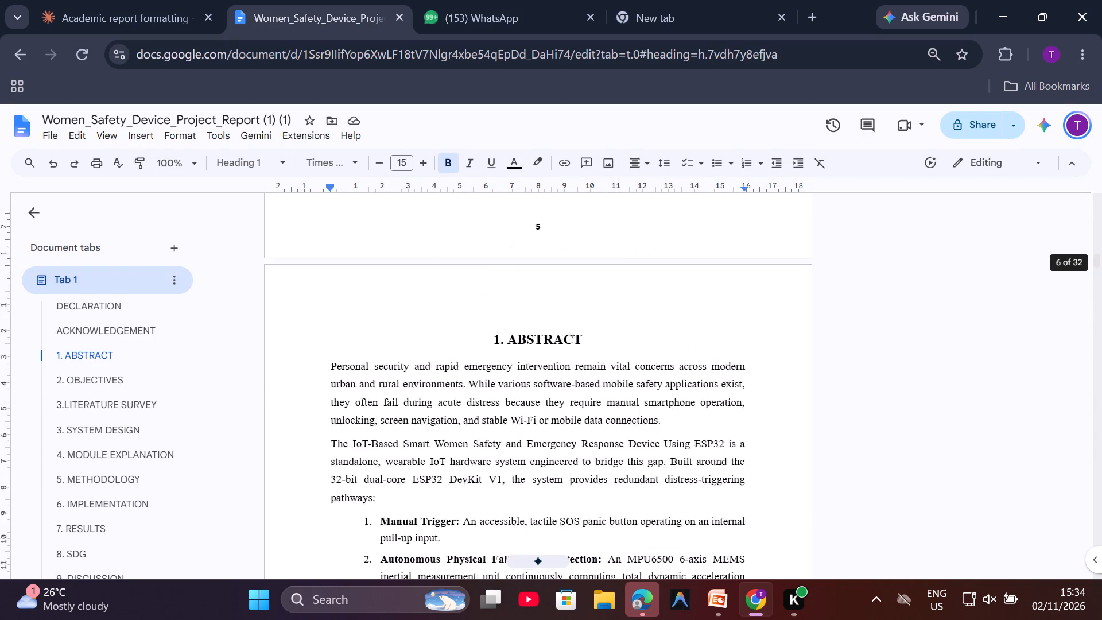
{"action": "scroll", "coordinate": [520, 350], "scroll_direction": "up", "scroll_amount": 6}
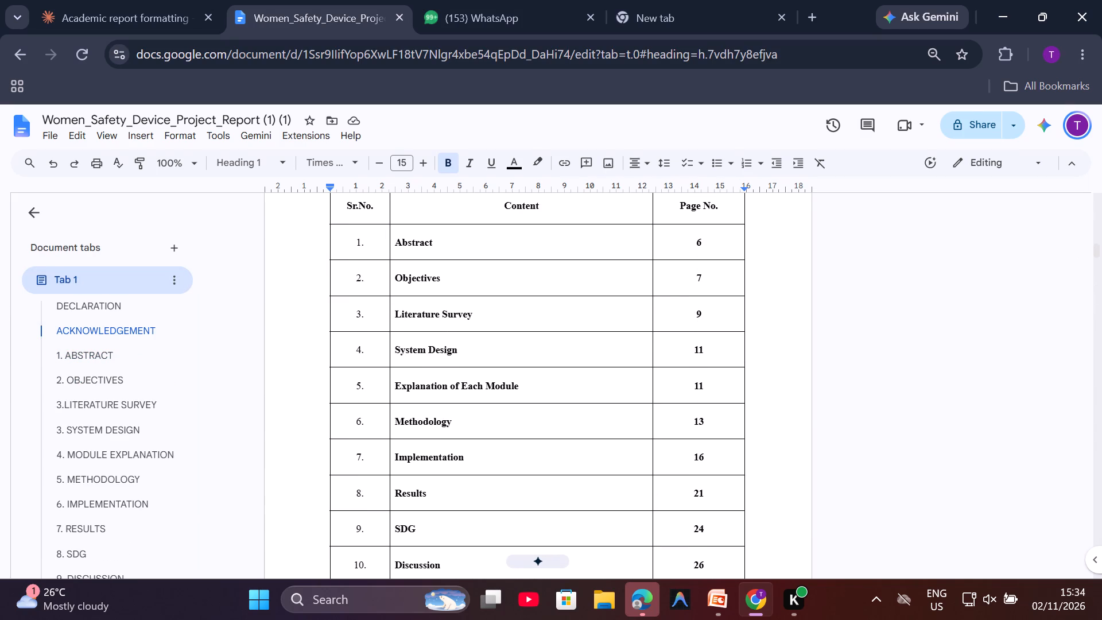
{"action": "left_click", "coordinate": [707, 387]}
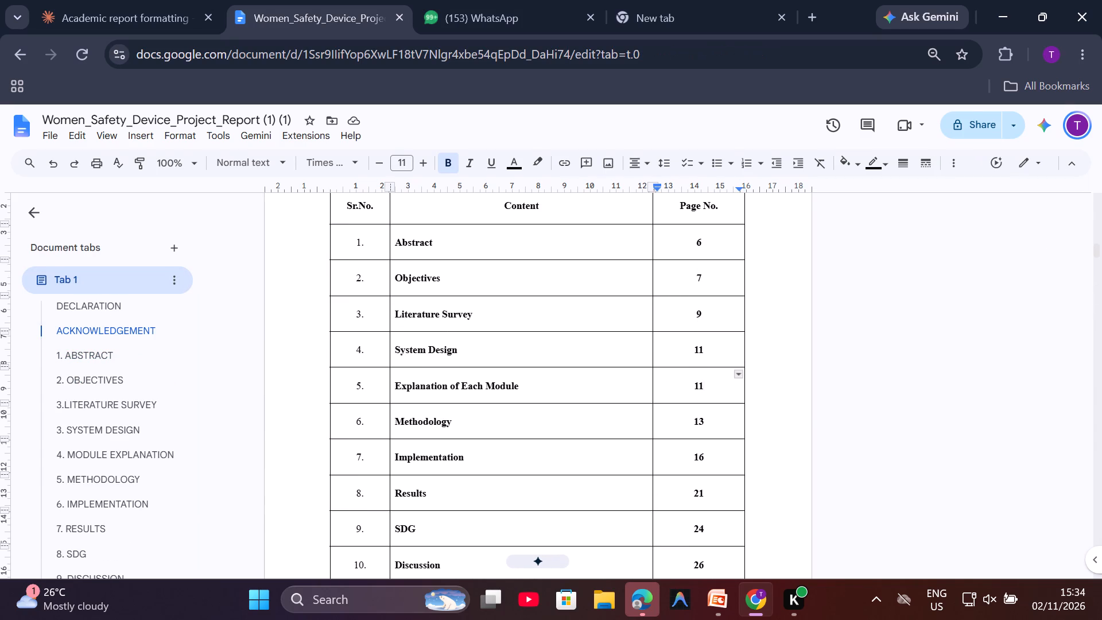
{"action": "key", "text": "BackSpace"}
{"action": "key", "text": "3"}
Look up the Methodology section's start page and enter 15 as its page number in the table of contents.
{"action": "left_click", "coordinate": [88, 475]}
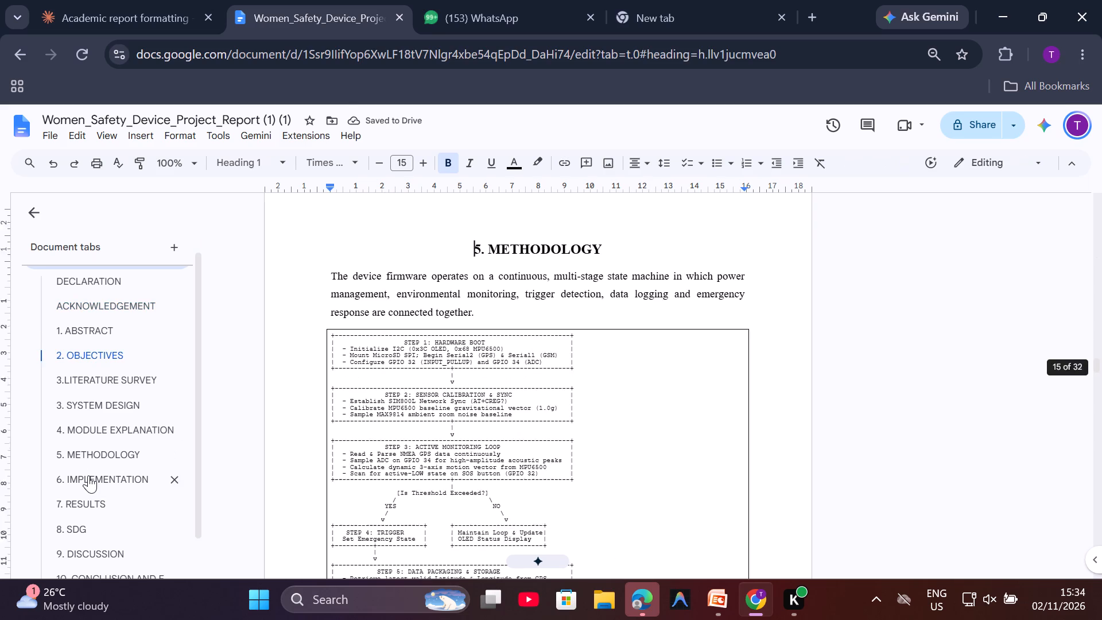
{"action": "scroll", "coordinate": [384, 471], "scroll_direction": "down", "scroll_amount": 5}
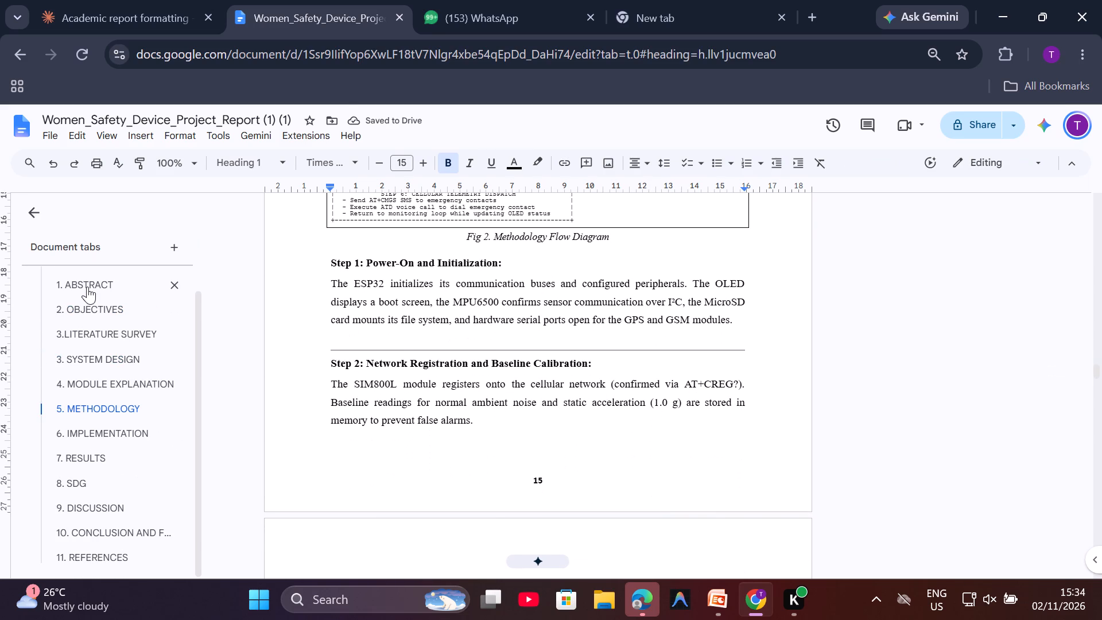
{"action": "left_click", "coordinate": [87, 286]}
{"action": "scroll", "coordinate": [595, 392], "scroll_direction": "up", "scroll_amount": 5}
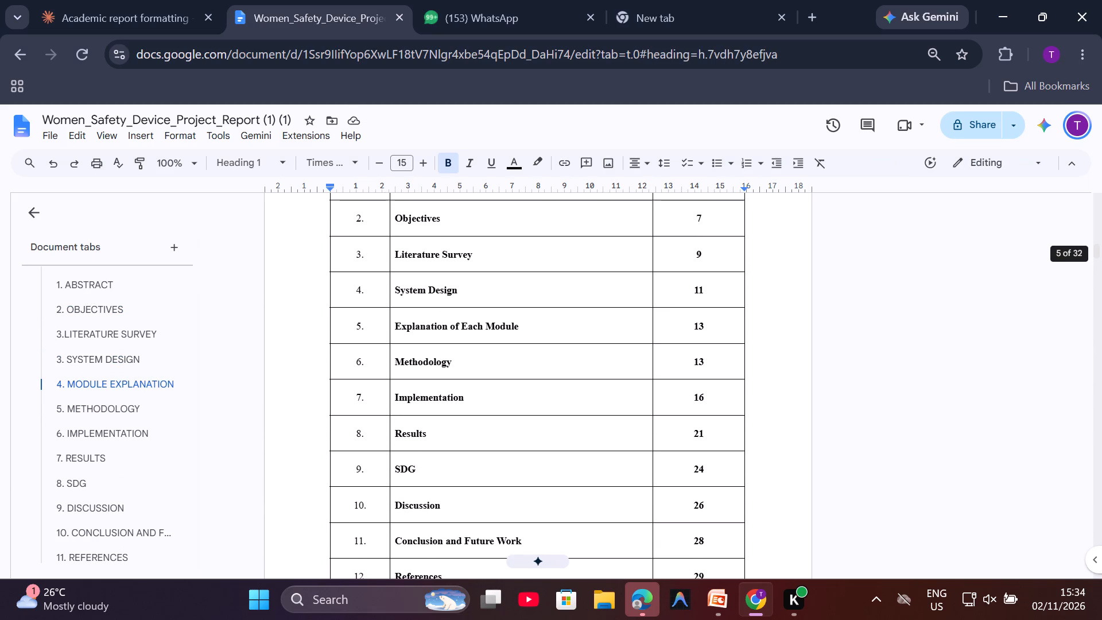
{"action": "left_click", "coordinate": [705, 360]}
{"action": "key", "text": "BackSpace"}
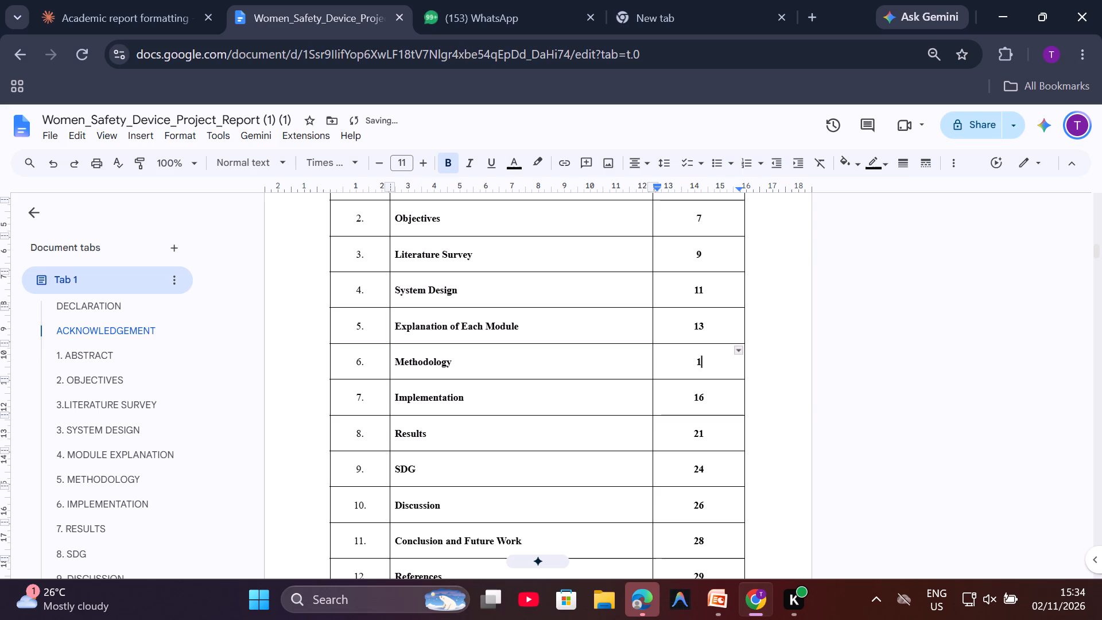
{"action": "key", "text": "5"}
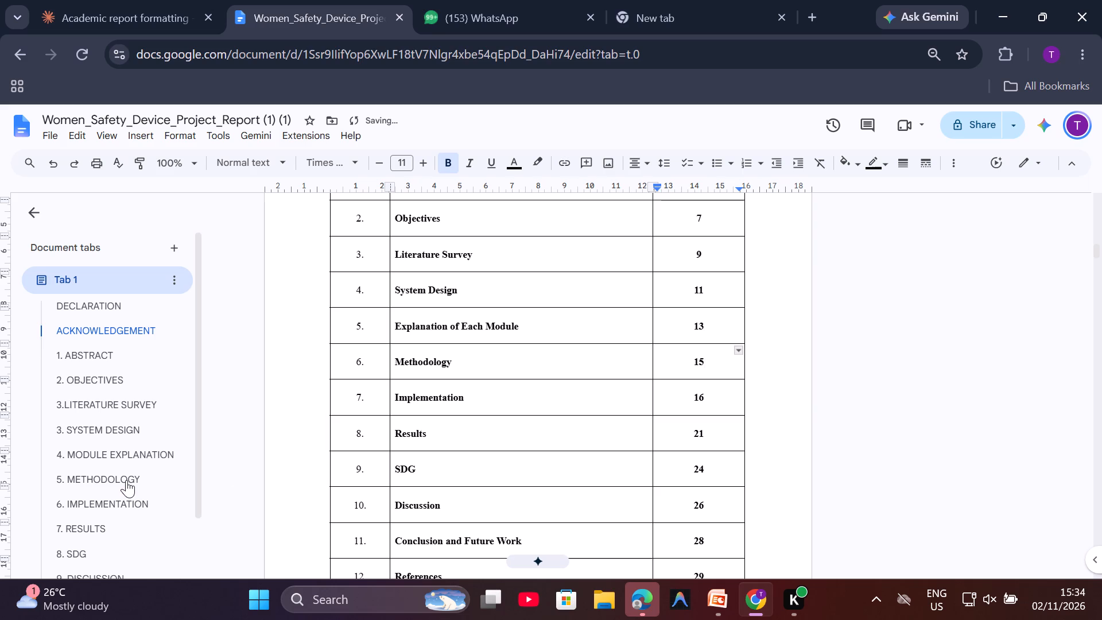
Look up the Implementation section's start page and enter 18 as its page number in the table of contents.
{"action": "left_click", "coordinate": [92, 499]}
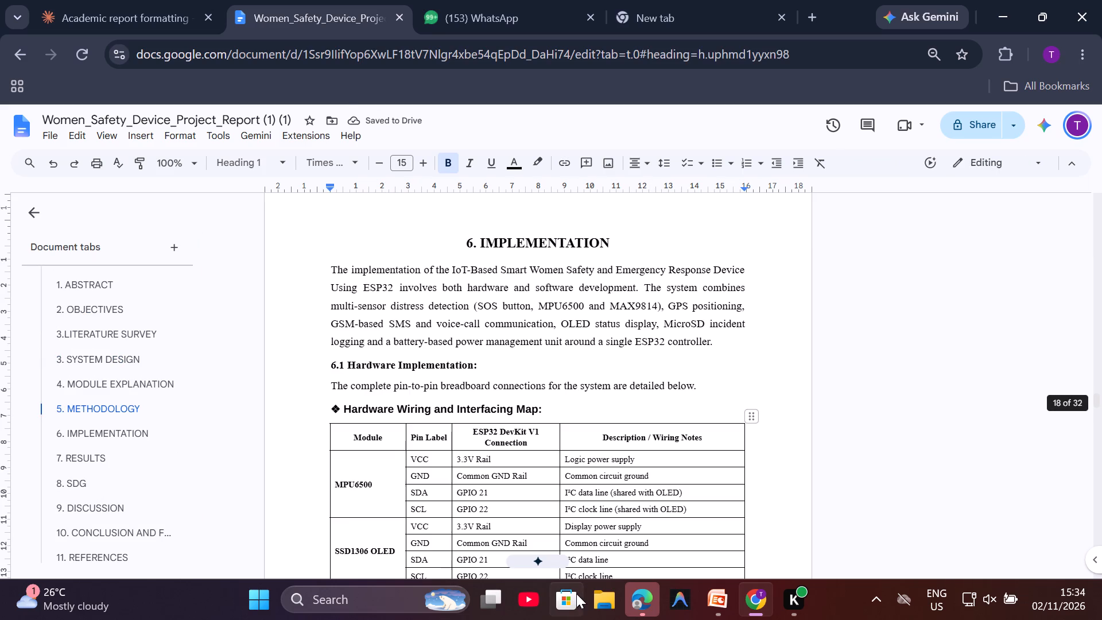
{"action": "scroll", "coordinate": [576, 594], "scroll_direction": "down", "scroll_amount": 5}
{"action": "scroll", "coordinate": [586, 516], "scroll_direction": "down", "scroll_amount": 5}
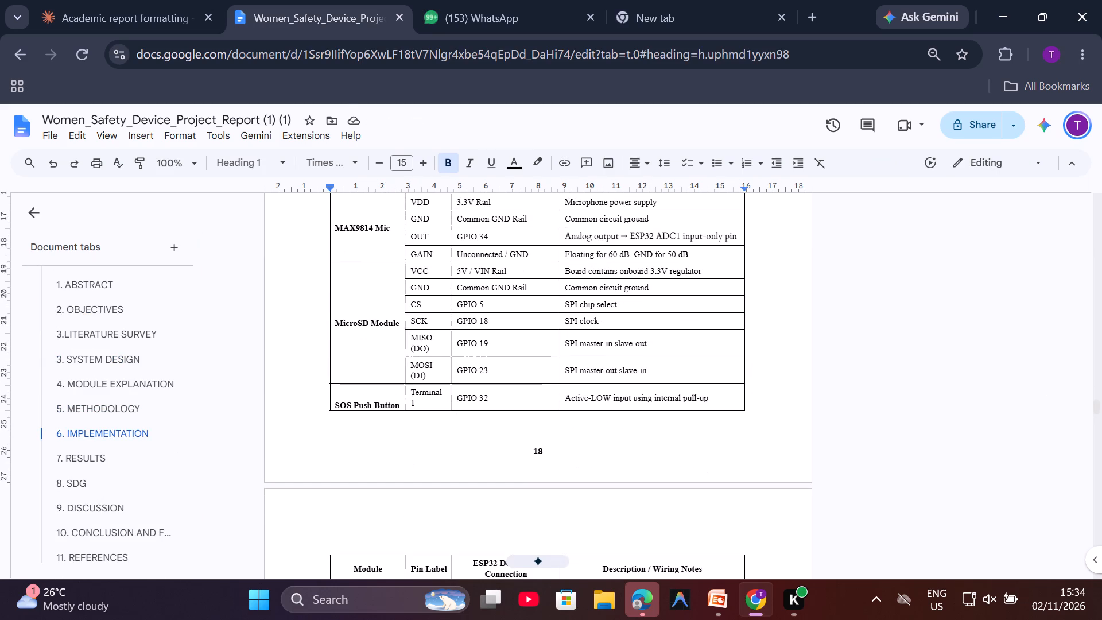
{"action": "left_click", "coordinate": [52, 276]}
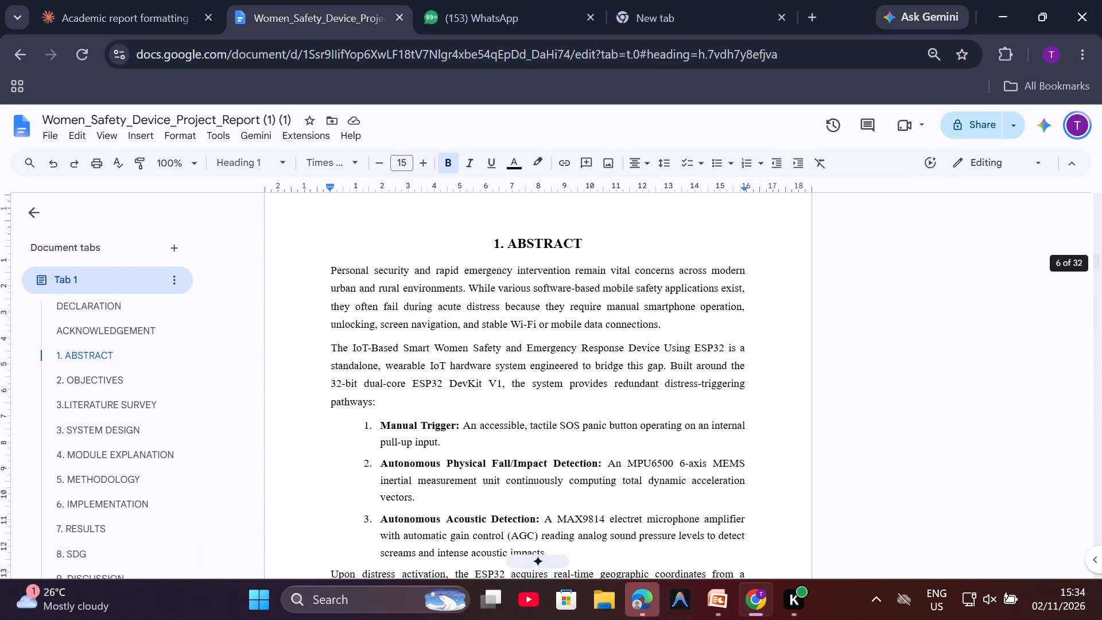
{"action": "scroll", "coordinate": [514, 363], "scroll_direction": "up", "scroll_amount": 5}
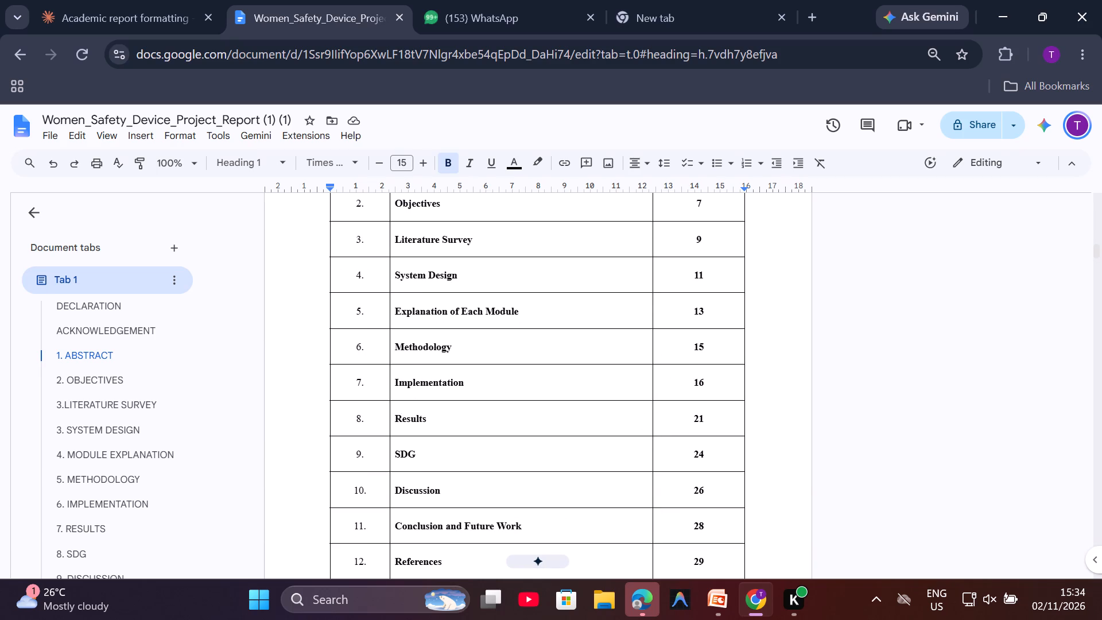
{"action": "left_click", "coordinate": [711, 378]}
{"action": "key", "text": "BackSpace"}
{"action": "key", "text": "8"}
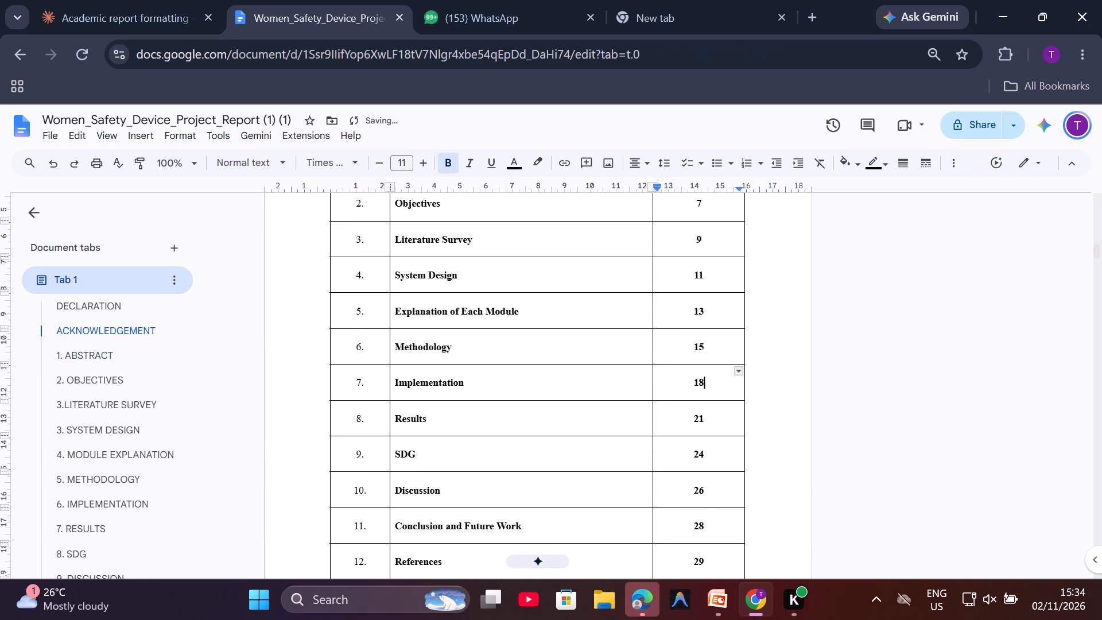
Look up the Results section's start page and enter 23 as its page number in the table of contents.
{"action": "left_click", "coordinate": [119, 526]}
{"action": "scroll", "coordinate": [362, 456], "scroll_direction": "down", "scroll_amount": 3}
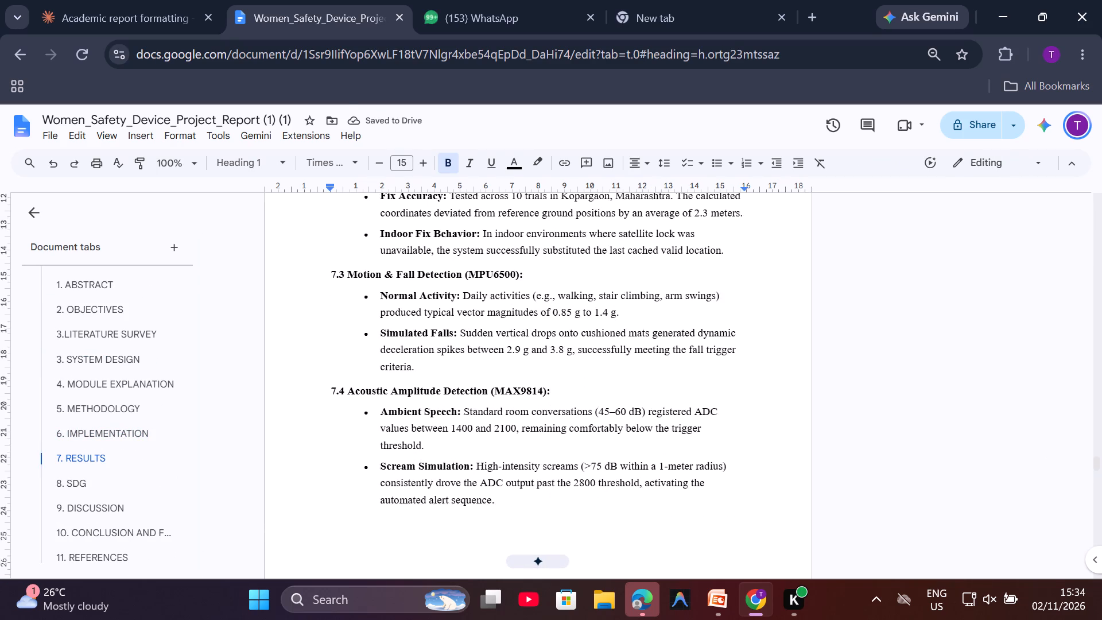
{"action": "scroll", "coordinate": [362, 456], "scroll_direction": "down", "scroll_amount": 3}
{"action": "left_click", "coordinate": [110, 282]}
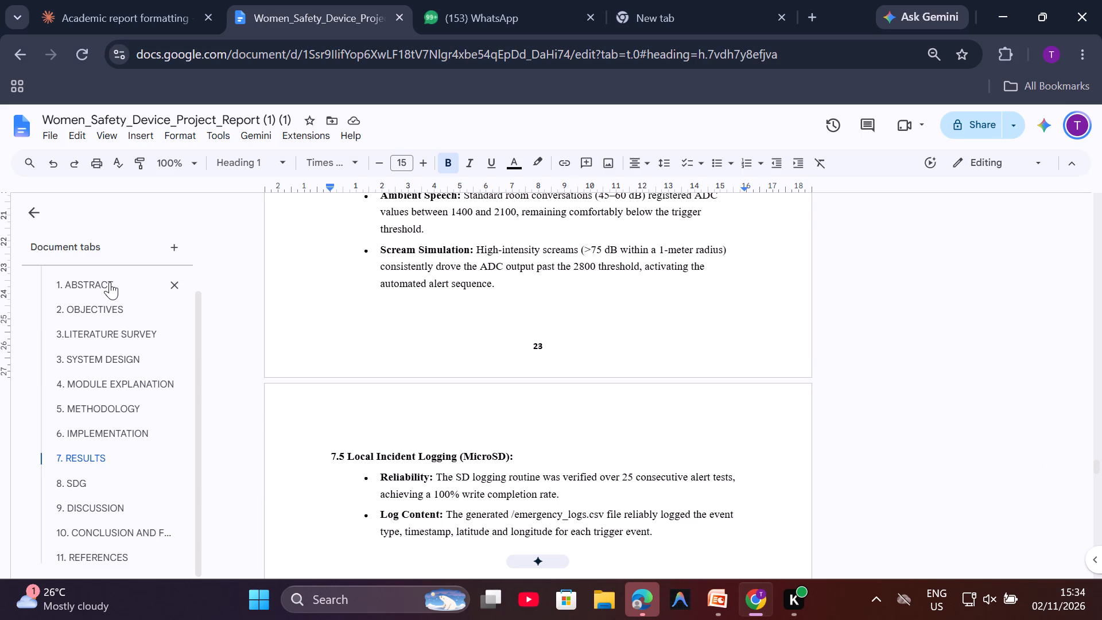
{"action": "scroll", "coordinate": [515, 327], "scroll_direction": "up", "scroll_amount": 5}
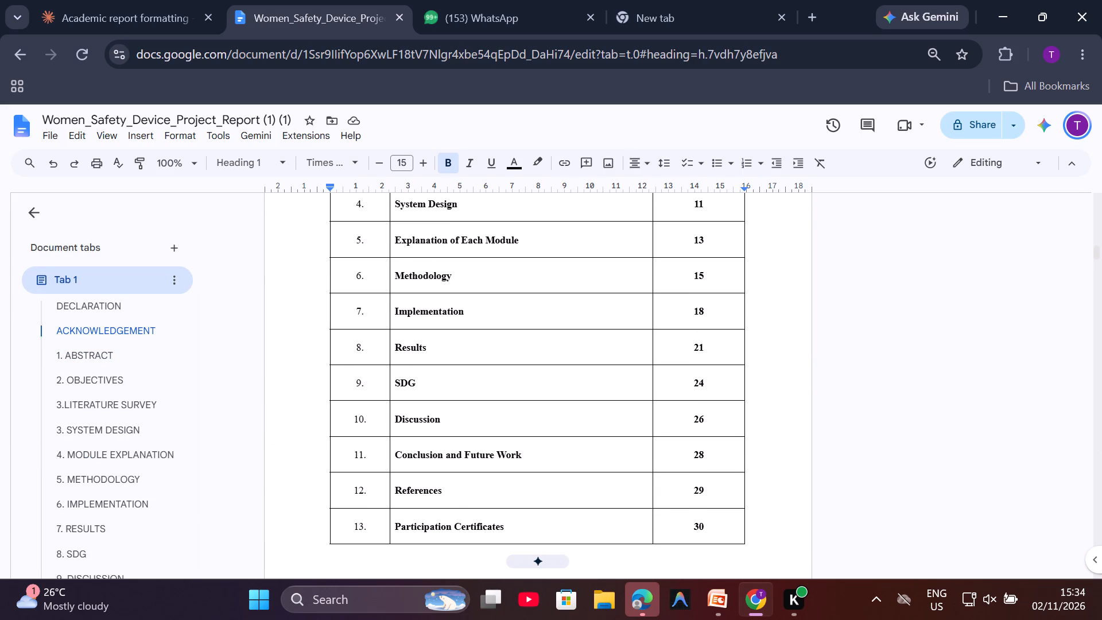
{"action": "left_click", "coordinate": [707, 352]}
{"action": "key", "text": "BackSpace"}
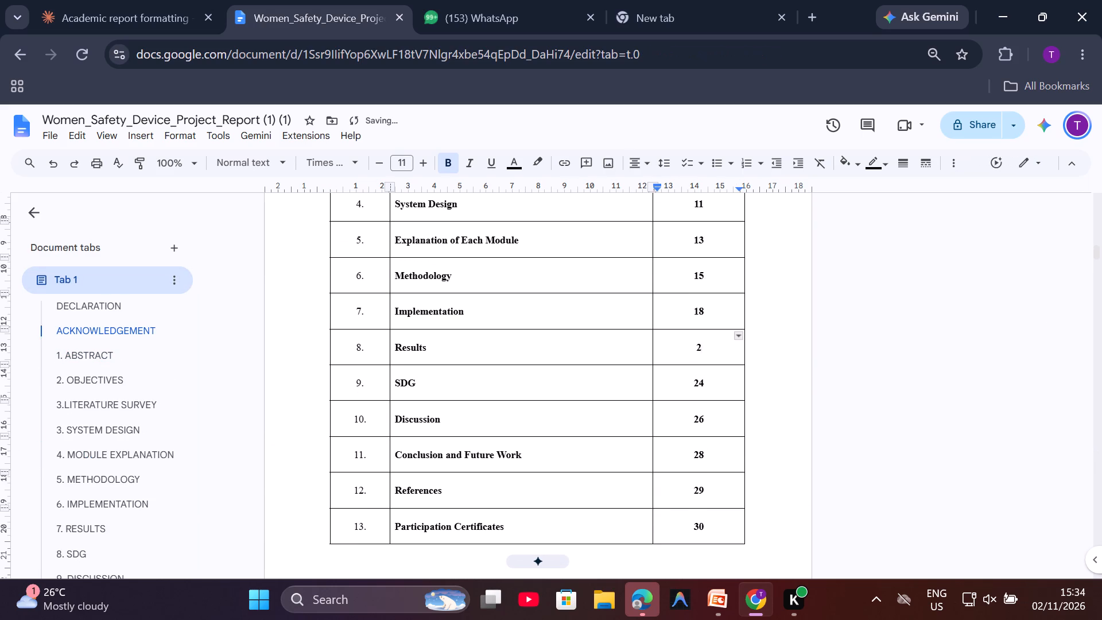
{"action": "key", "text": "3"}
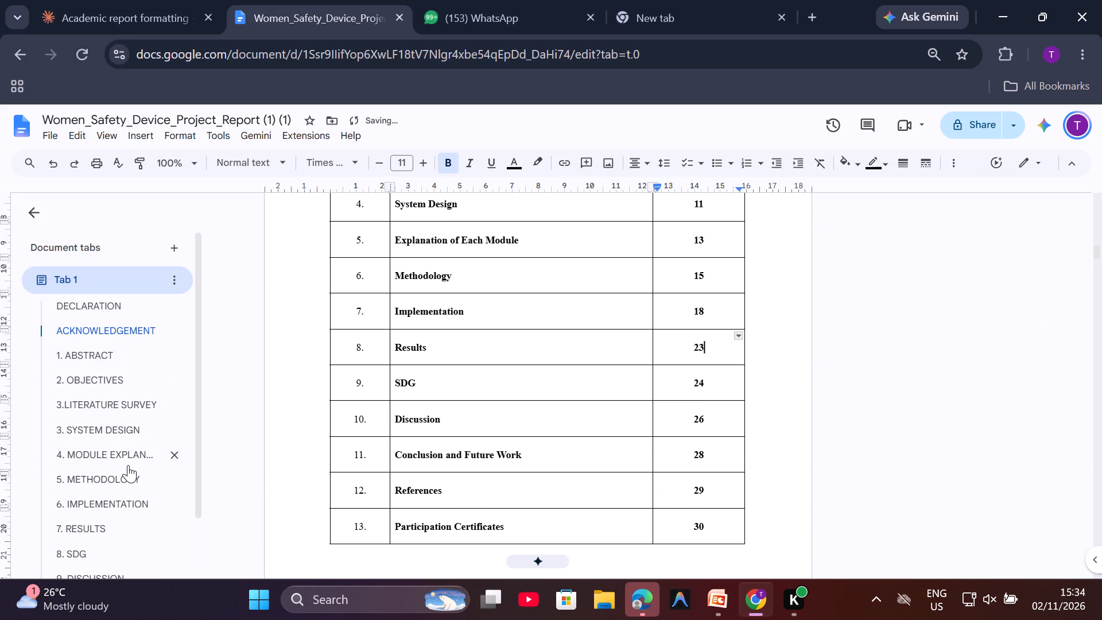
Look up the SDG section's start page and enter 26 as its page number in the table of contents.
{"action": "left_click", "coordinate": [76, 552]}
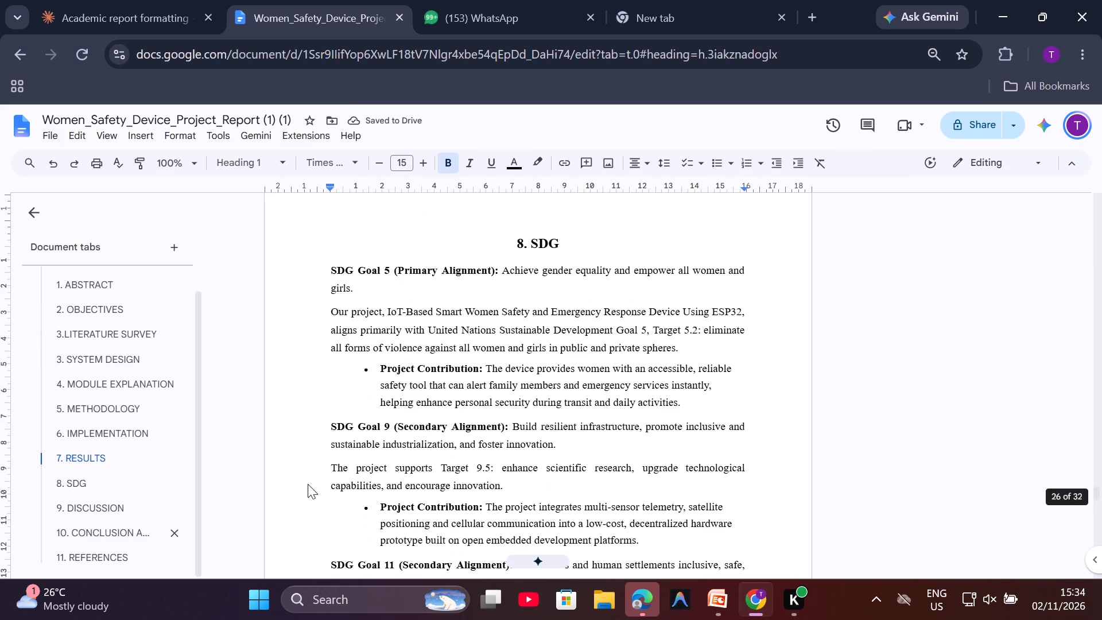
{"action": "scroll", "coordinate": [433, 476], "scroll_direction": "down", "scroll_amount": 4}
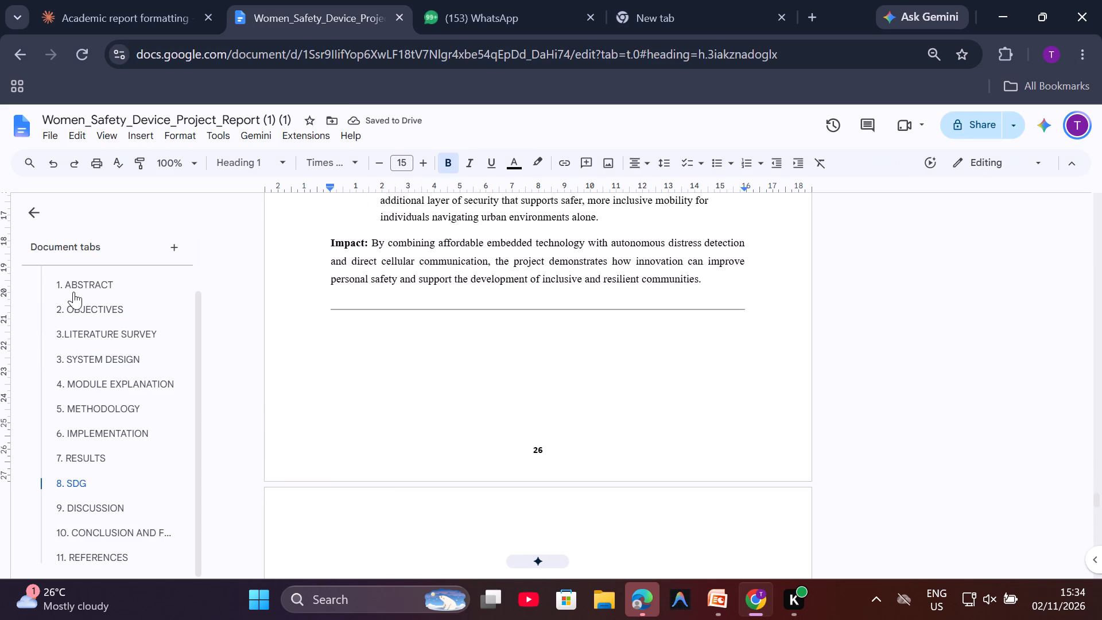
{"action": "left_click", "coordinate": [73, 278]}
{"action": "scroll", "coordinate": [475, 356], "scroll_direction": "up", "scroll_amount": 6}
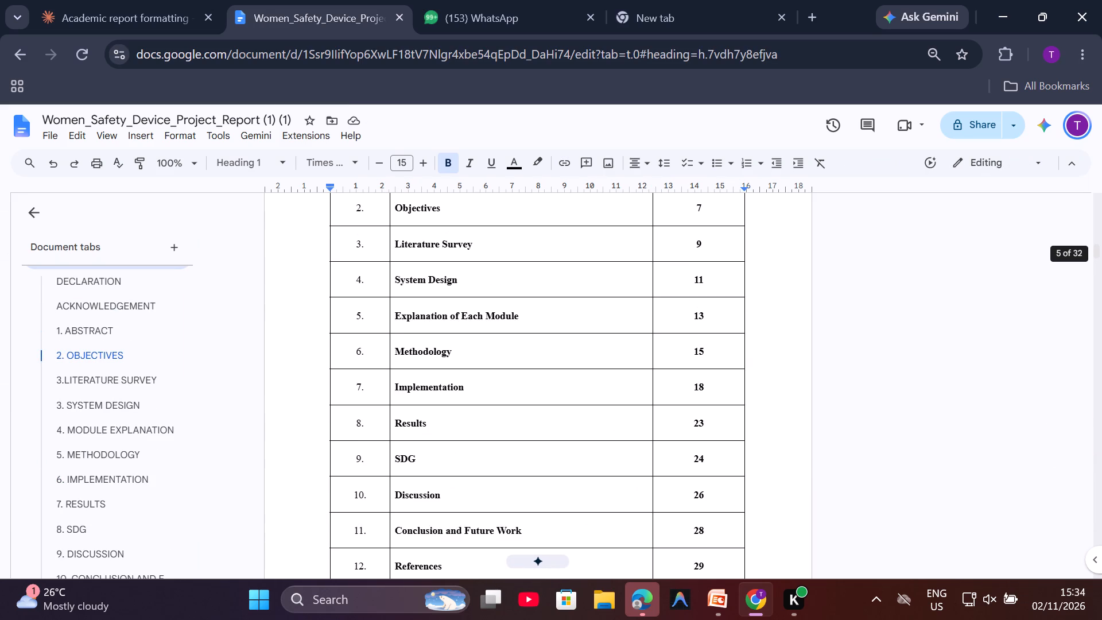
{"action": "left_click", "coordinate": [711, 463]}
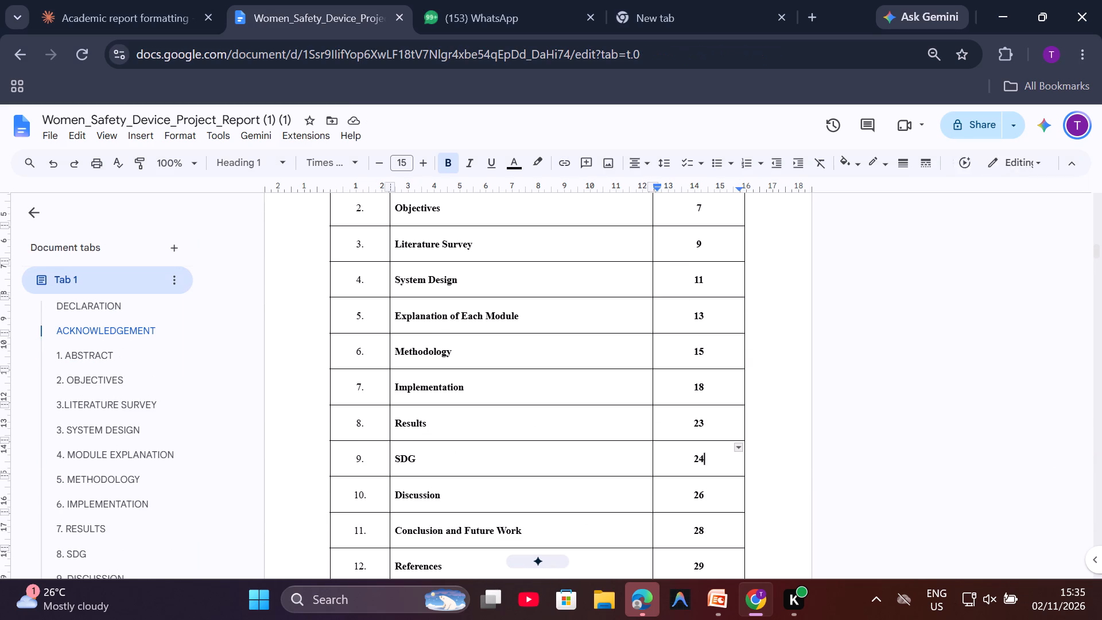
{"action": "key", "text": "BackSpace"}
{"action": "key", "text": "6"}
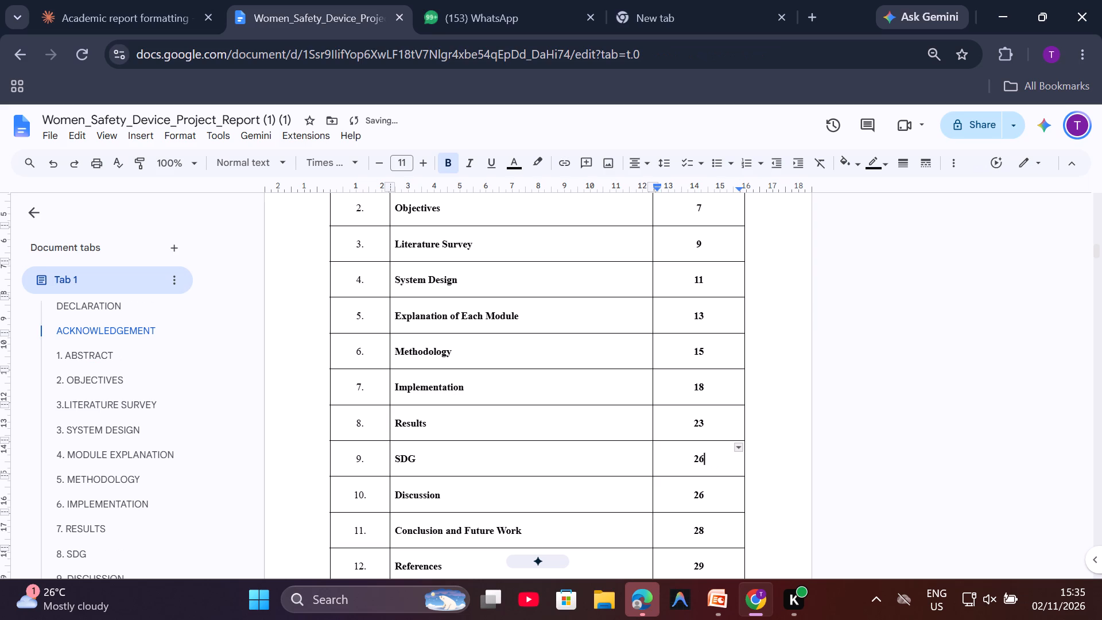
Look up the Discussion section's start page and enter 28 as its page number in the table of contents.
{"action": "scroll", "coordinate": [110, 451], "scroll_direction": "down", "scroll_amount": 2}
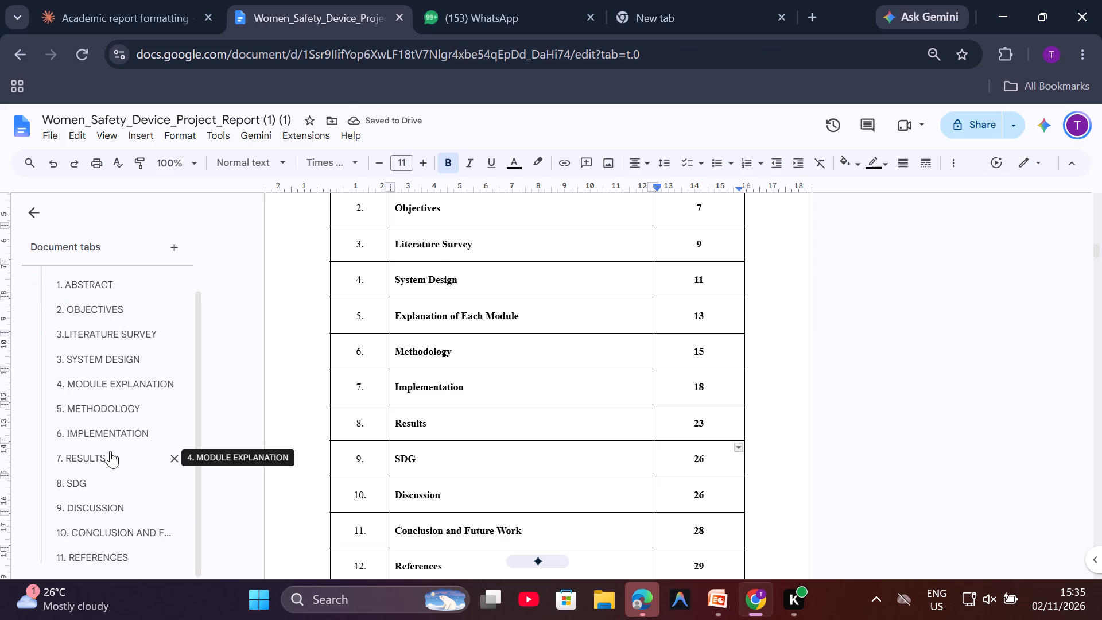
{"action": "left_click", "coordinate": [91, 507]}
{"action": "scroll", "coordinate": [392, 448], "scroll_direction": "down", "scroll_amount": 2}
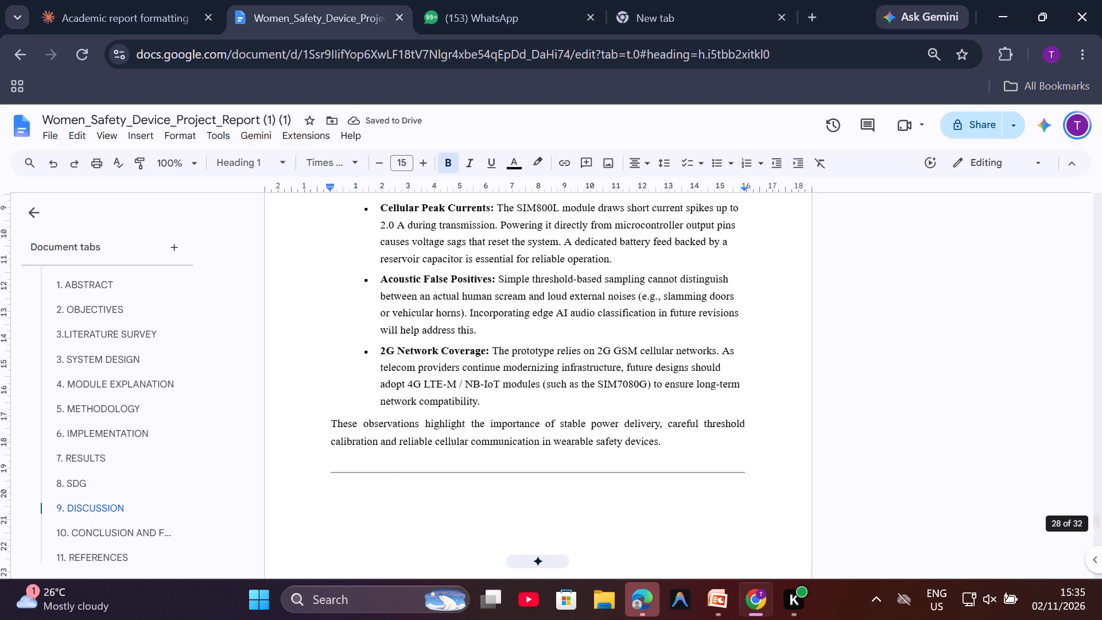
{"action": "scroll", "coordinate": [392, 448], "scroll_direction": "down", "scroll_amount": 4}
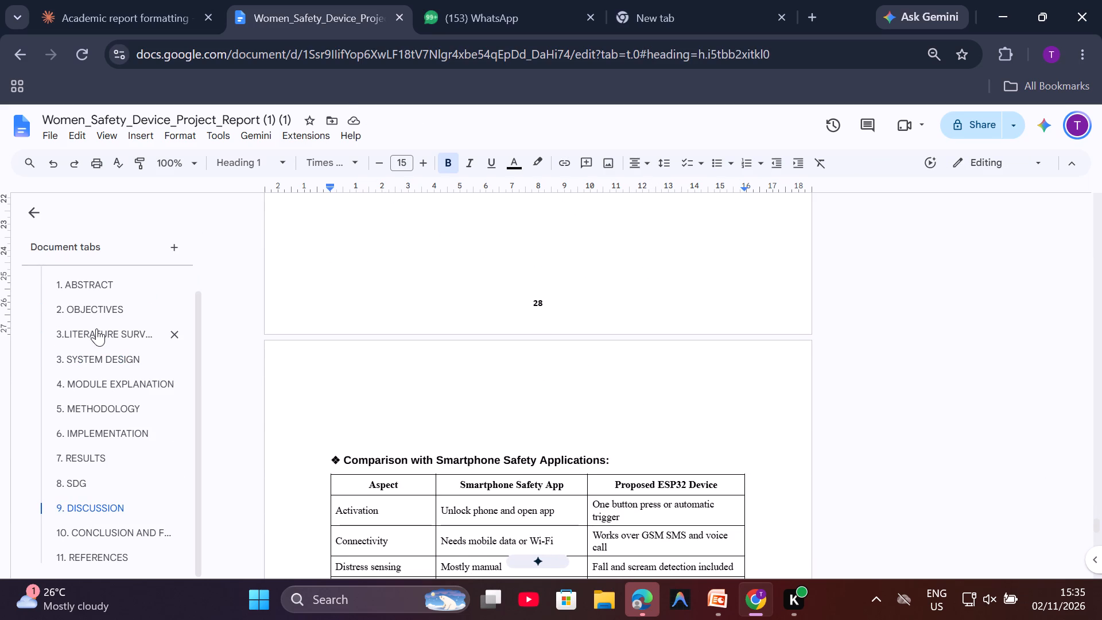
{"action": "scroll", "coordinate": [96, 328], "scroll_direction": "up", "scroll_amount": 1}
{"action": "left_click", "coordinate": [93, 301]}
{"action": "scroll", "coordinate": [398, 426], "scroll_direction": "down", "scroll_amount": 2}
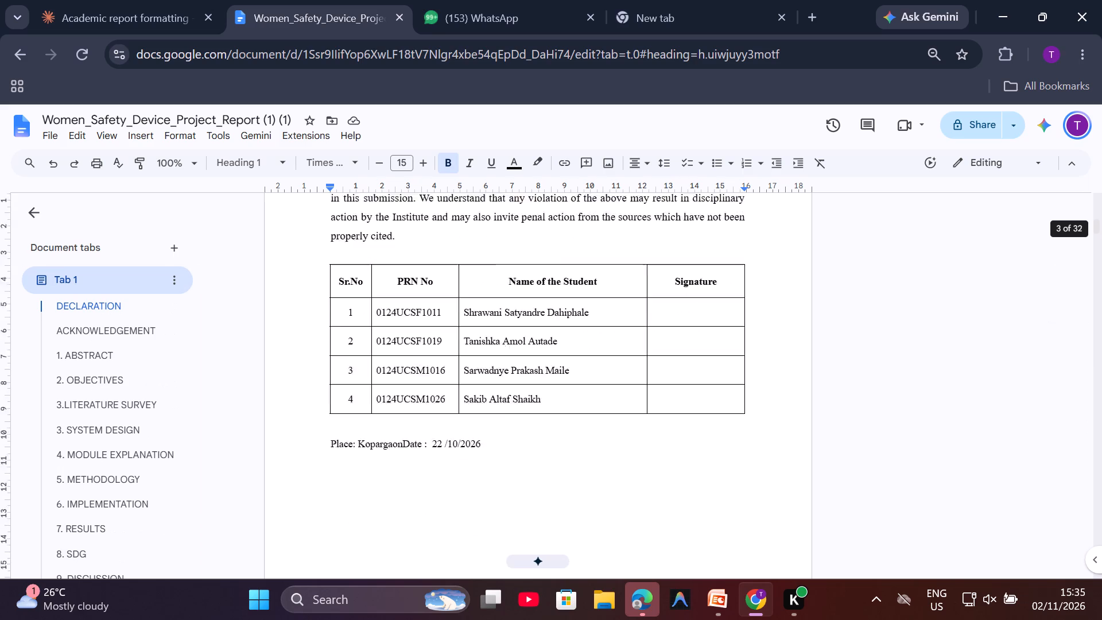
{"action": "scroll", "coordinate": [398, 426], "scroll_direction": "down", "scroll_amount": 9}
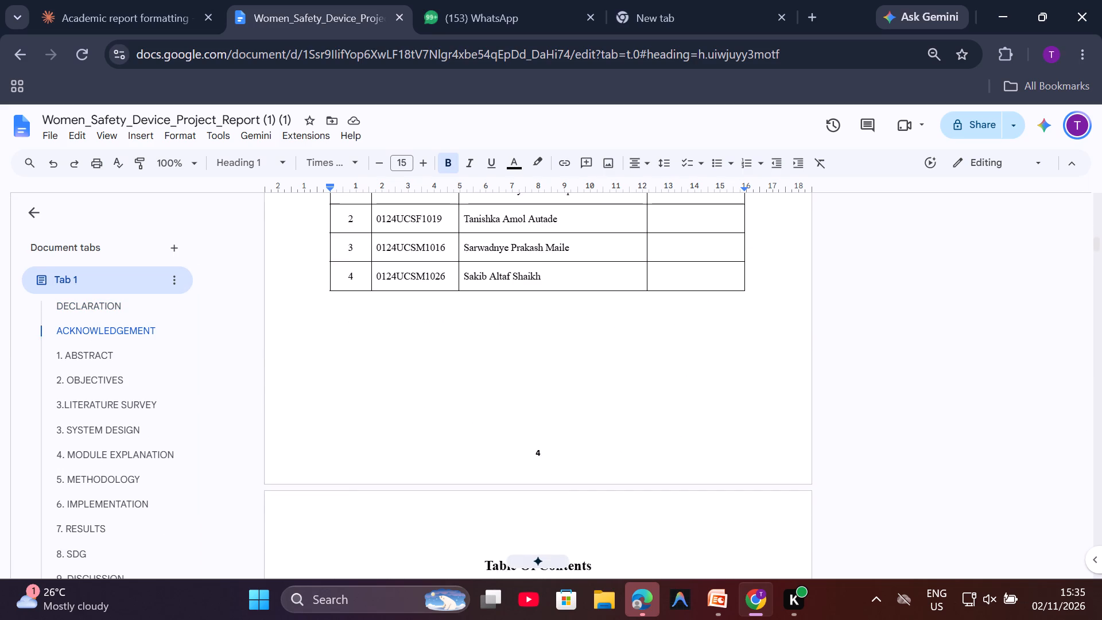
{"action": "scroll", "coordinate": [398, 426], "scroll_direction": "down", "scroll_amount": 3}
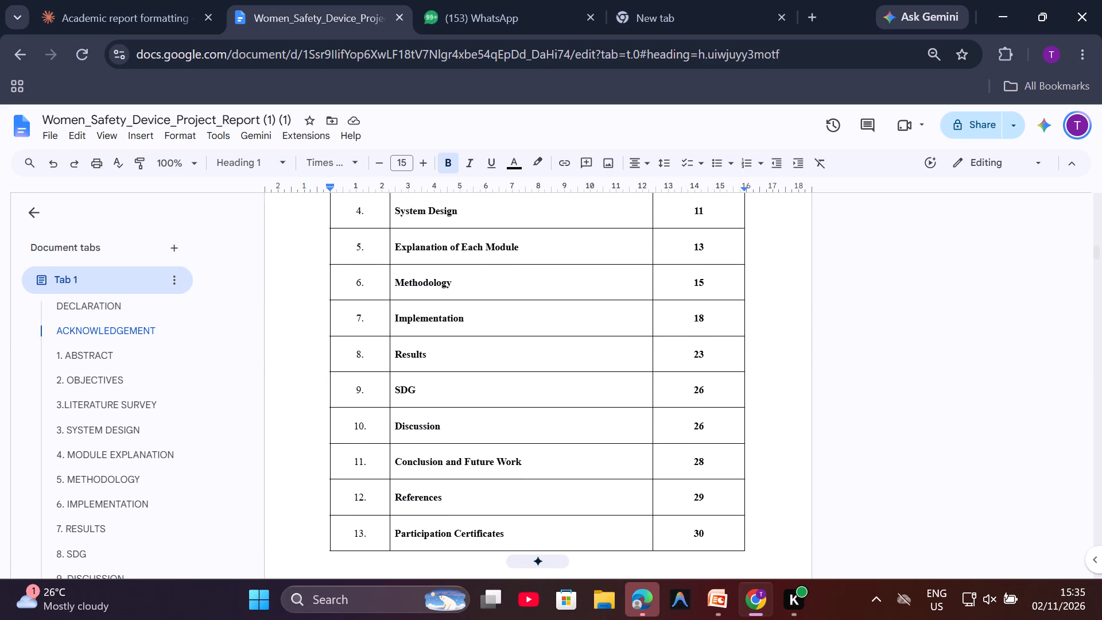
{"action": "scroll", "coordinate": [398, 426], "scroll_direction": "down", "scroll_amount": 2}
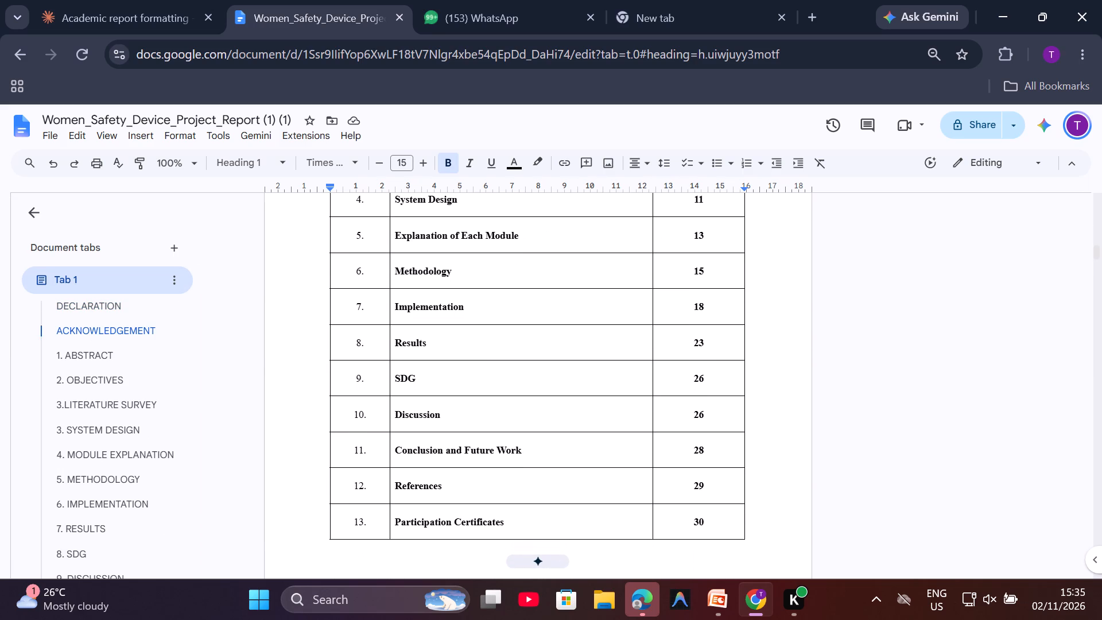
{"action": "scroll", "coordinate": [127, 495], "scroll_direction": "down", "scroll_amount": 1}
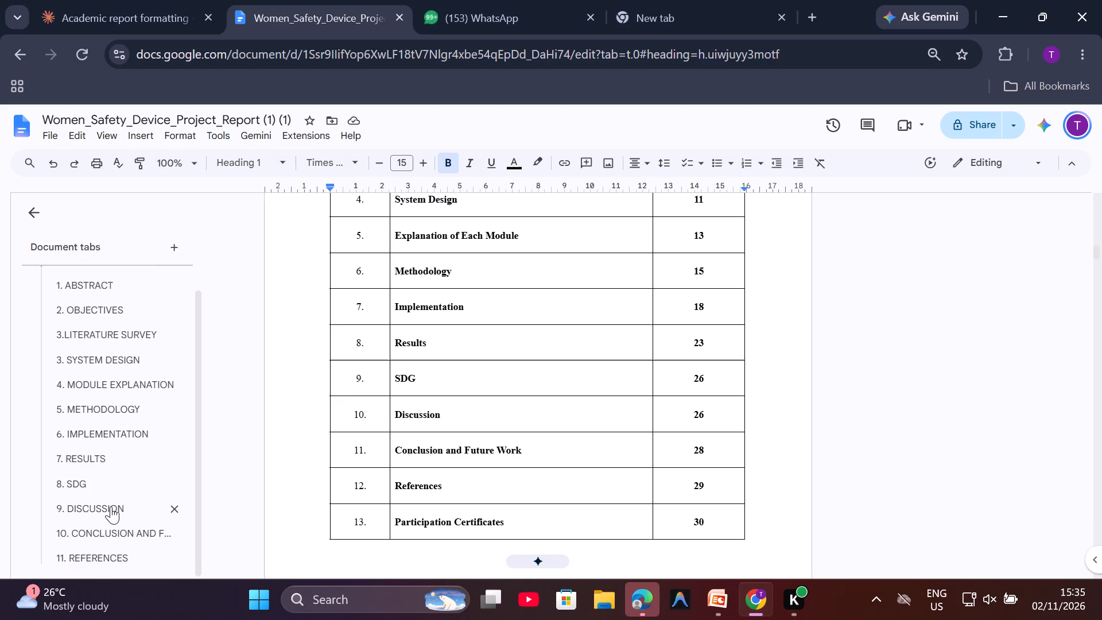
{"action": "left_click", "coordinate": [111, 506]}
{"action": "scroll", "coordinate": [428, 430], "scroll_direction": "down", "scroll_amount": 5}
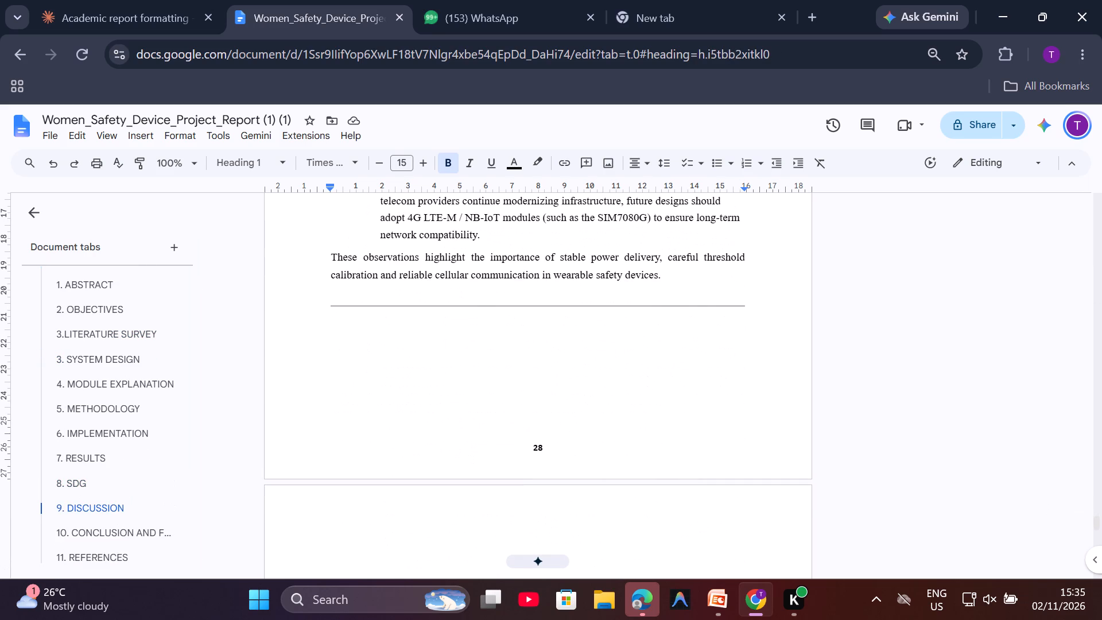
{"action": "left_click", "coordinate": [92, 286]}
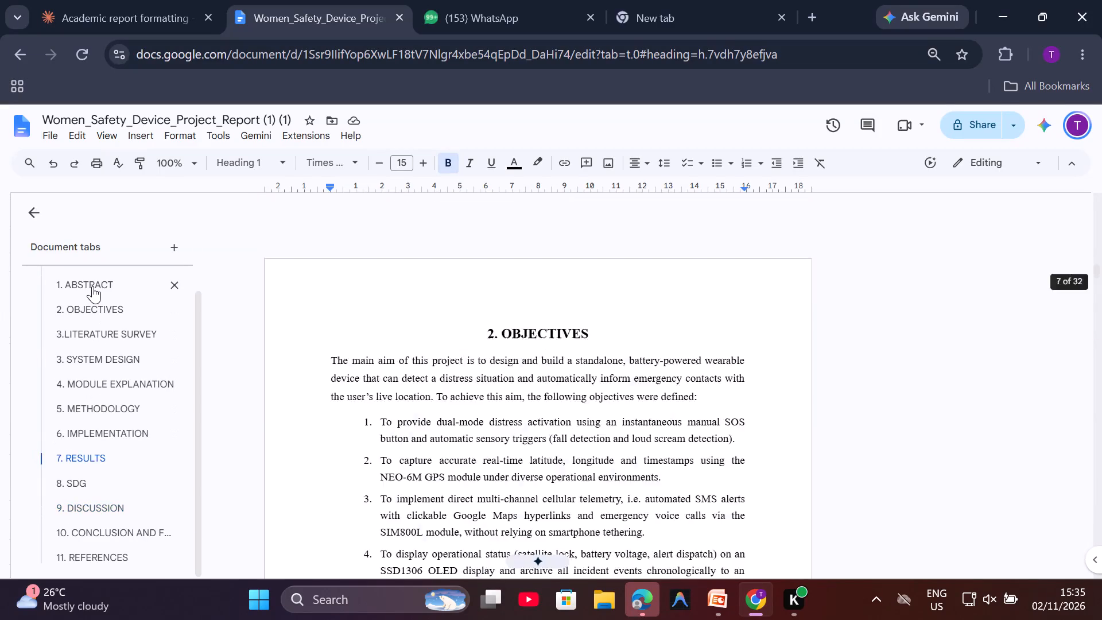
{"action": "scroll", "coordinate": [560, 309], "scroll_direction": "up", "scroll_amount": 5}
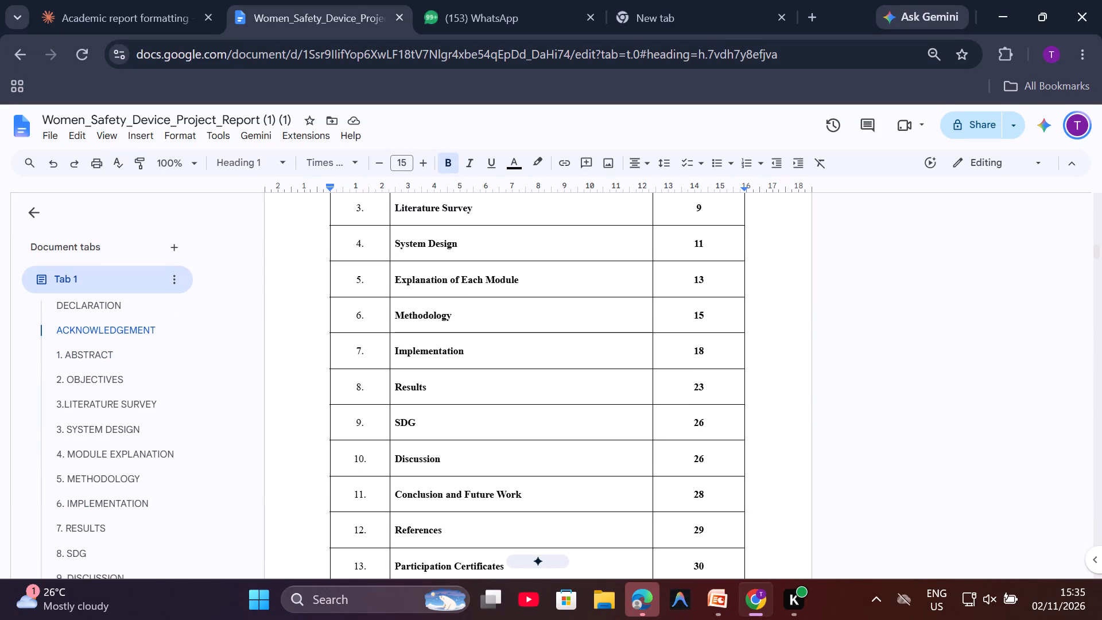
{"action": "left_click", "coordinate": [715, 498]}
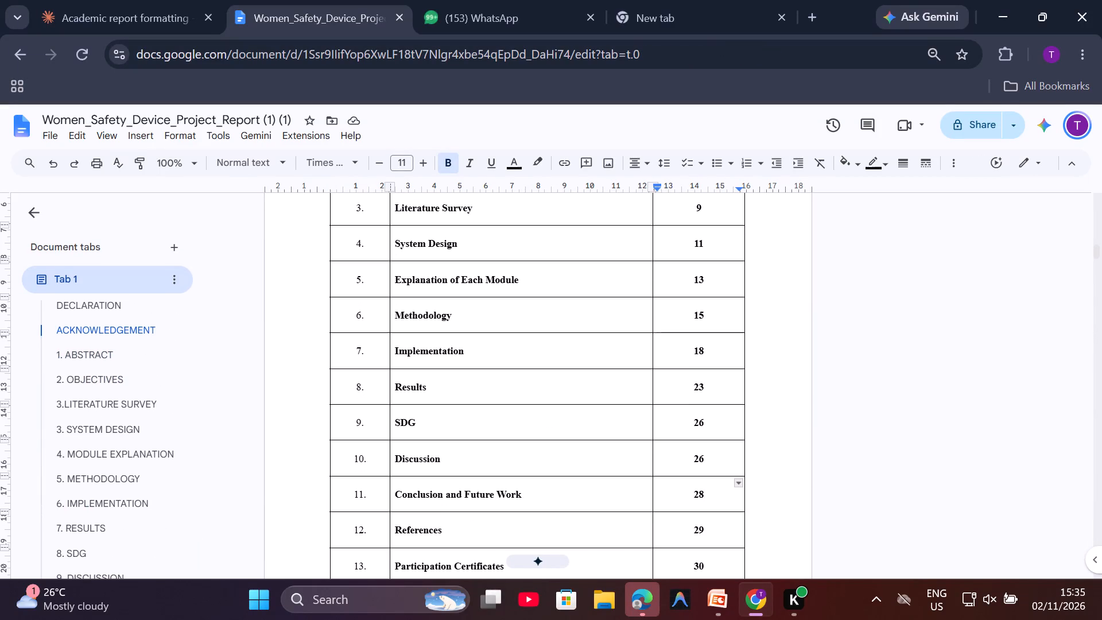
{"action": "key", "text": "Up"}
{"action": "key", "text": "BackSpace"}
{"action": "key", "text": "8"}
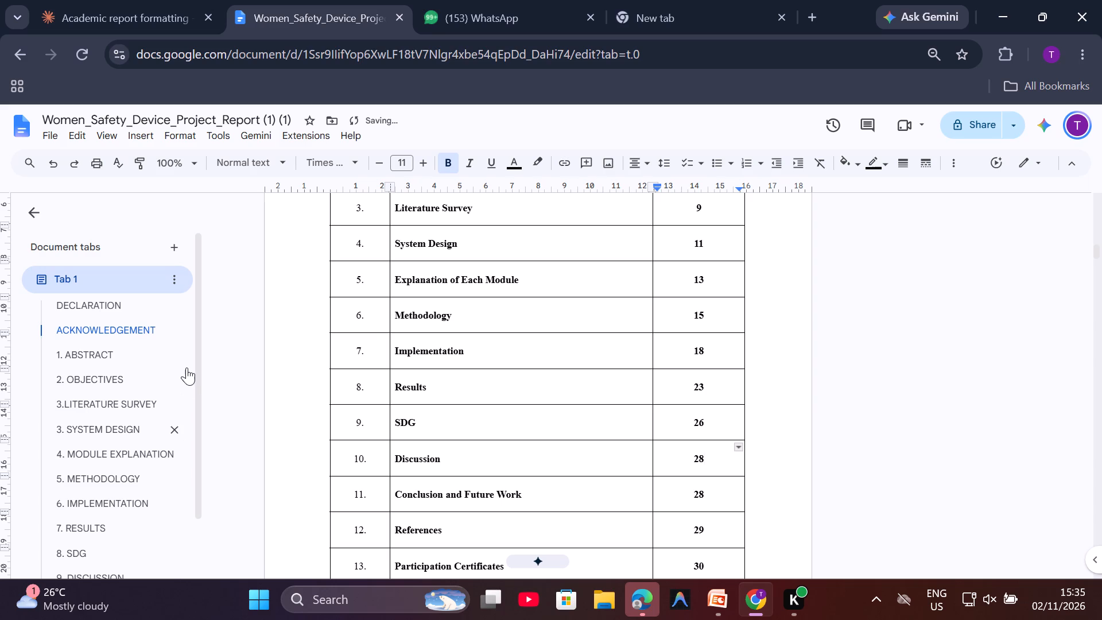
Look up the Conclusion and Future Work section's start page and enter 30 as its page number in the table of contents.
{"action": "scroll", "coordinate": [203, 377], "scroll_direction": "down", "scroll_amount": 1}
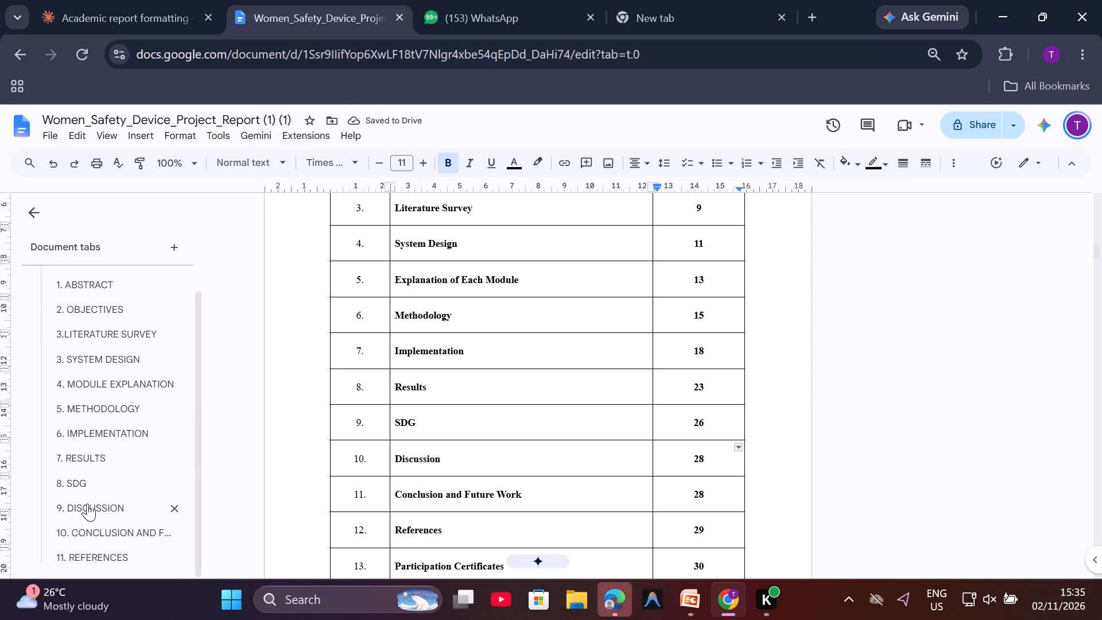
{"action": "left_click", "coordinate": [87, 524]}
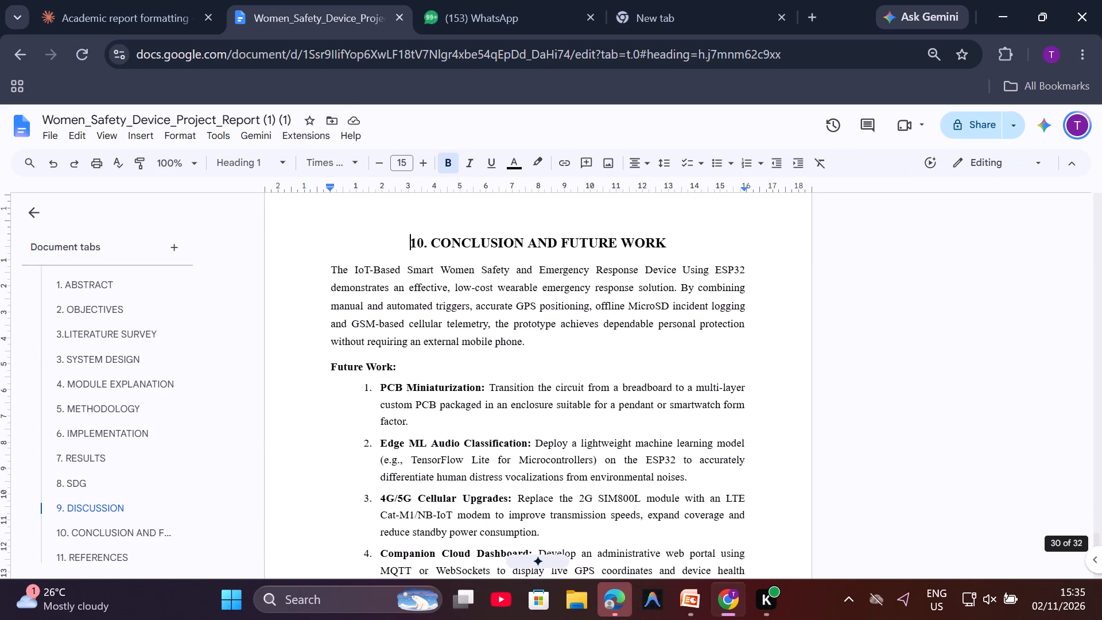
{"action": "scroll", "coordinate": [387, 363], "scroll_direction": "down", "scroll_amount": 4}
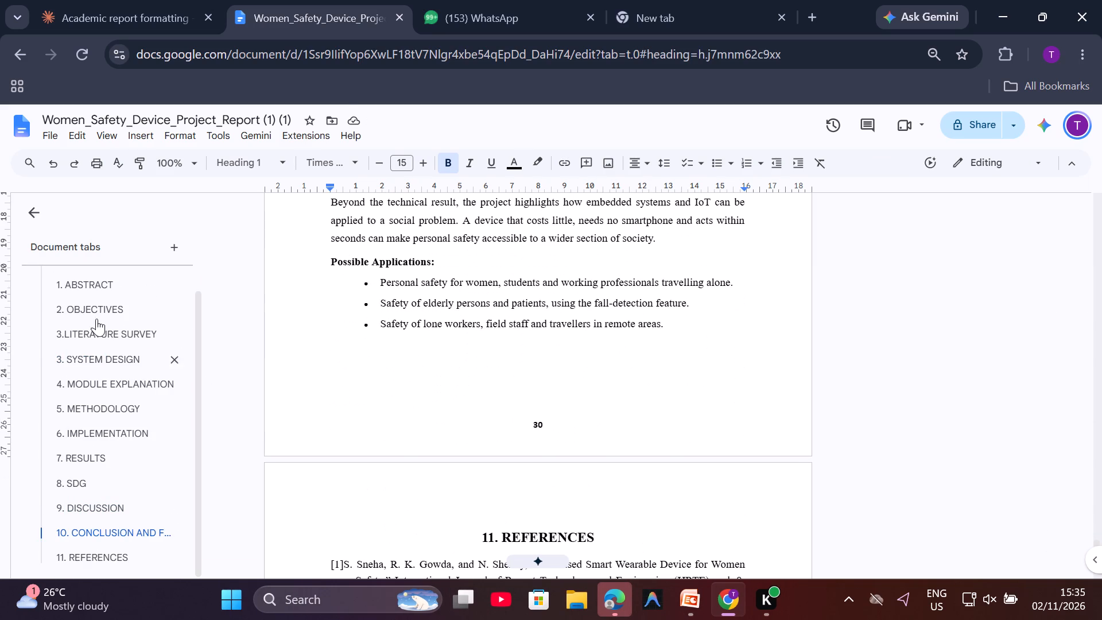
{"action": "left_click", "coordinate": [86, 281]}
{"action": "scroll", "coordinate": [505, 327], "scroll_direction": "up", "scroll_amount": 5}
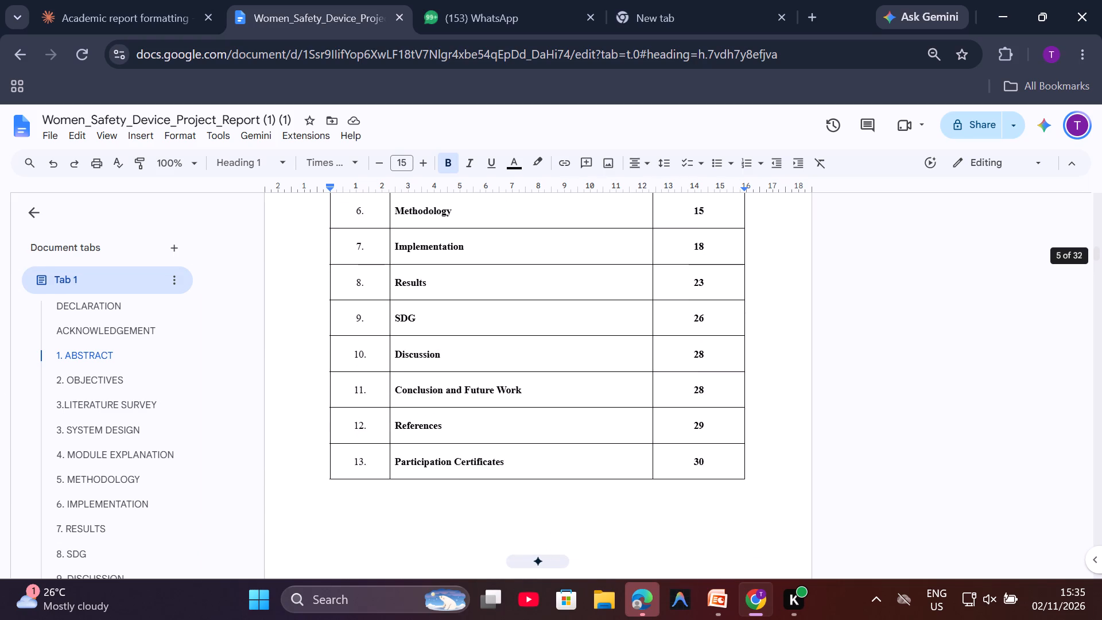
{"action": "left_click", "coordinate": [708, 402]}
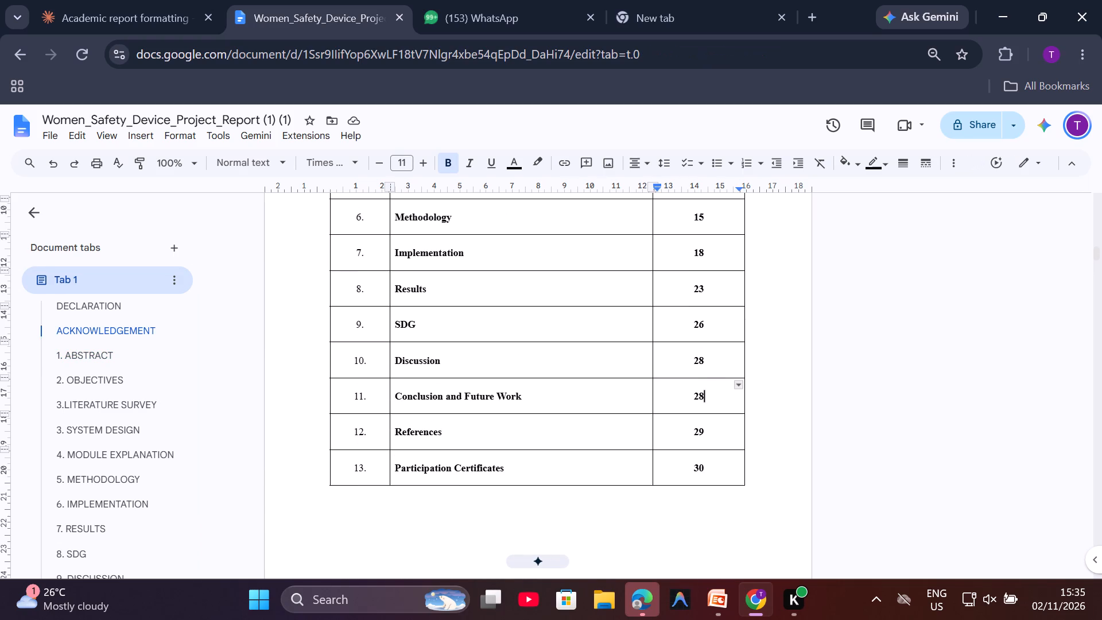
{"action": "key", "text": "BackSpace"}
{"action": "key", "text": "BackSpace"}
{"action": "type", "text": "30"}
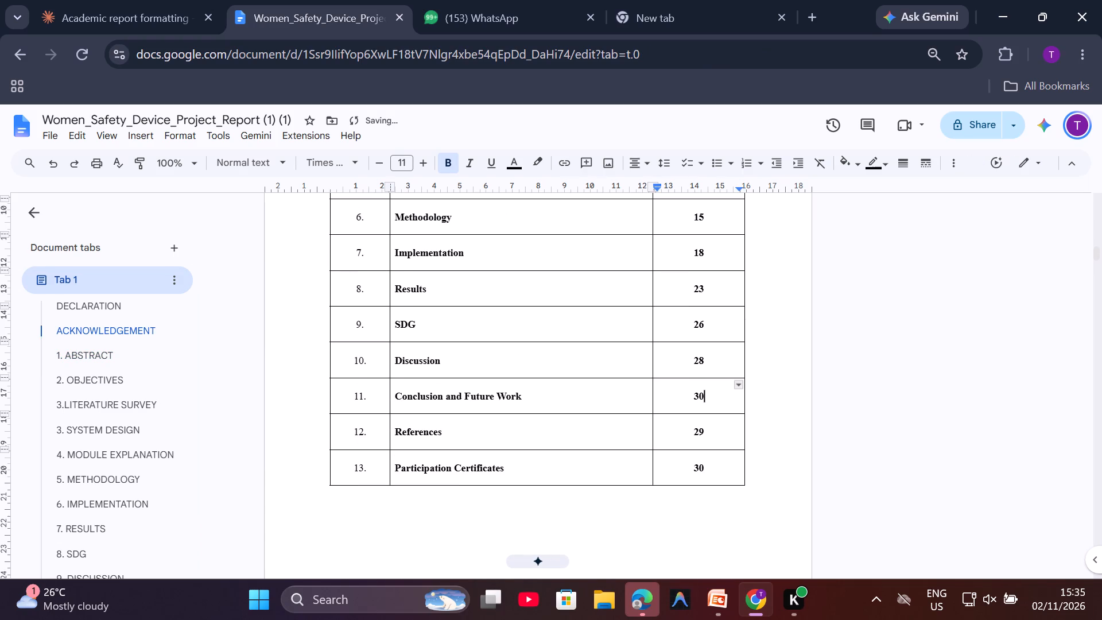
Look up the References section's start page and enter 31 as its page number in the table of contents.
{"action": "scroll", "coordinate": [176, 469], "scroll_direction": "down", "scroll_amount": 1}
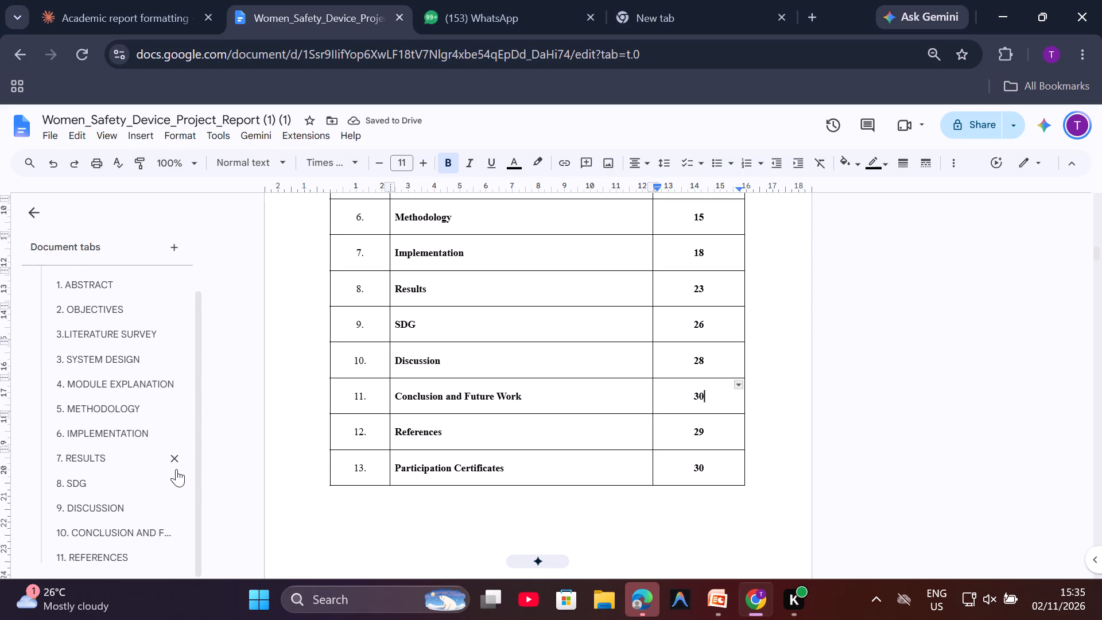
{"action": "scroll", "coordinate": [176, 469], "scroll_direction": "down", "scroll_amount": 1}
{"action": "left_click", "coordinate": [104, 559]}
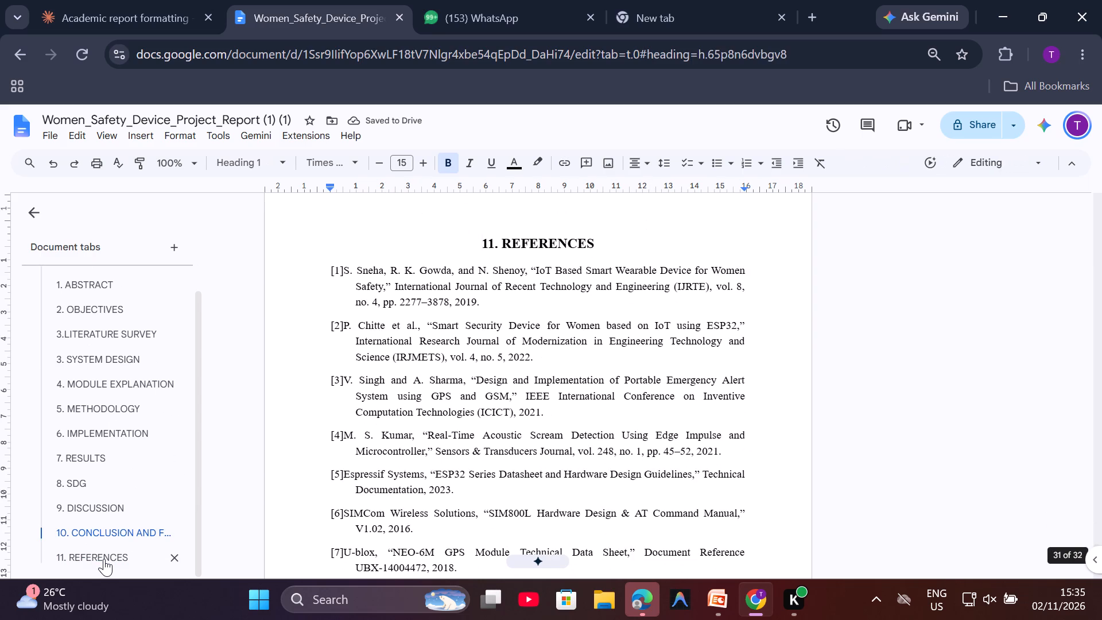
{"action": "scroll", "coordinate": [405, 484], "scroll_direction": "down", "scroll_amount": 5}
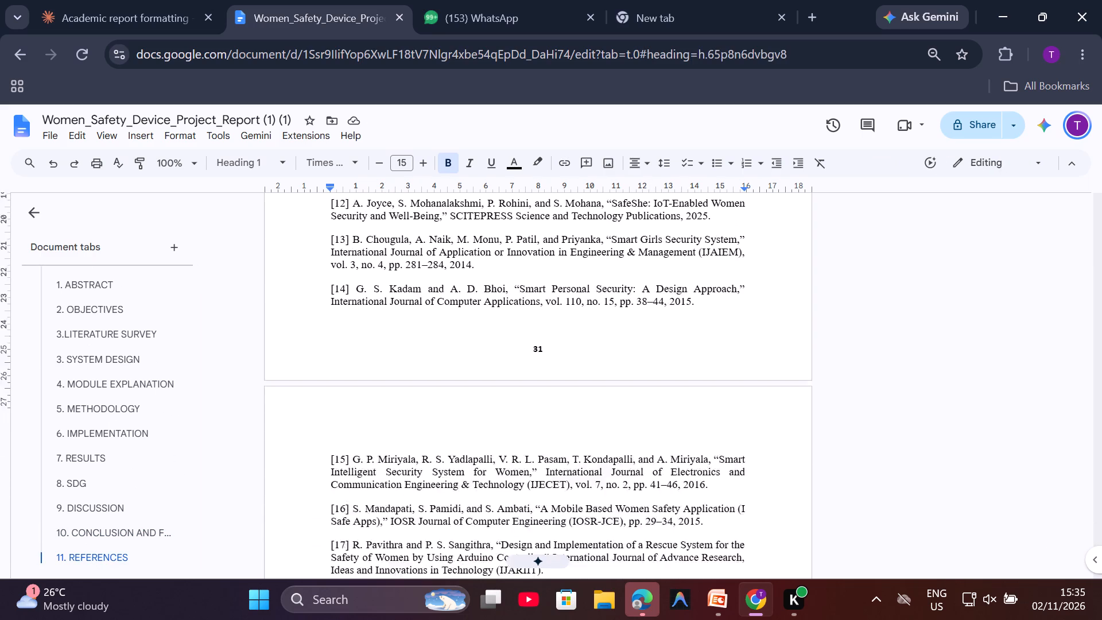
{"action": "scroll", "coordinate": [82, 313], "scroll_direction": "up", "scroll_amount": 6}
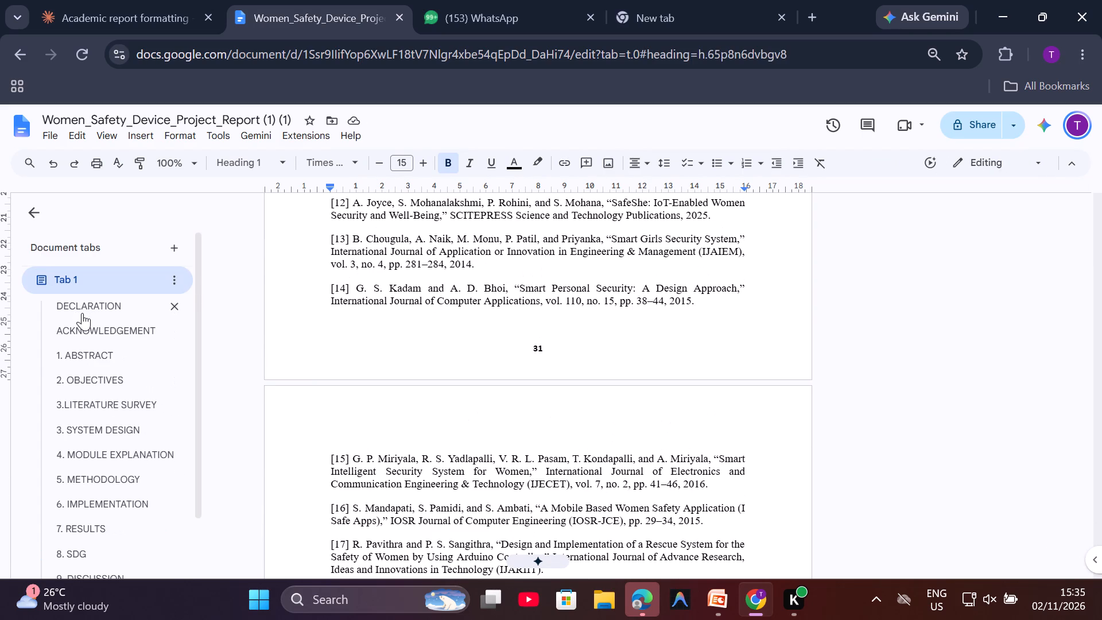
{"action": "left_click", "coordinate": [83, 305]}
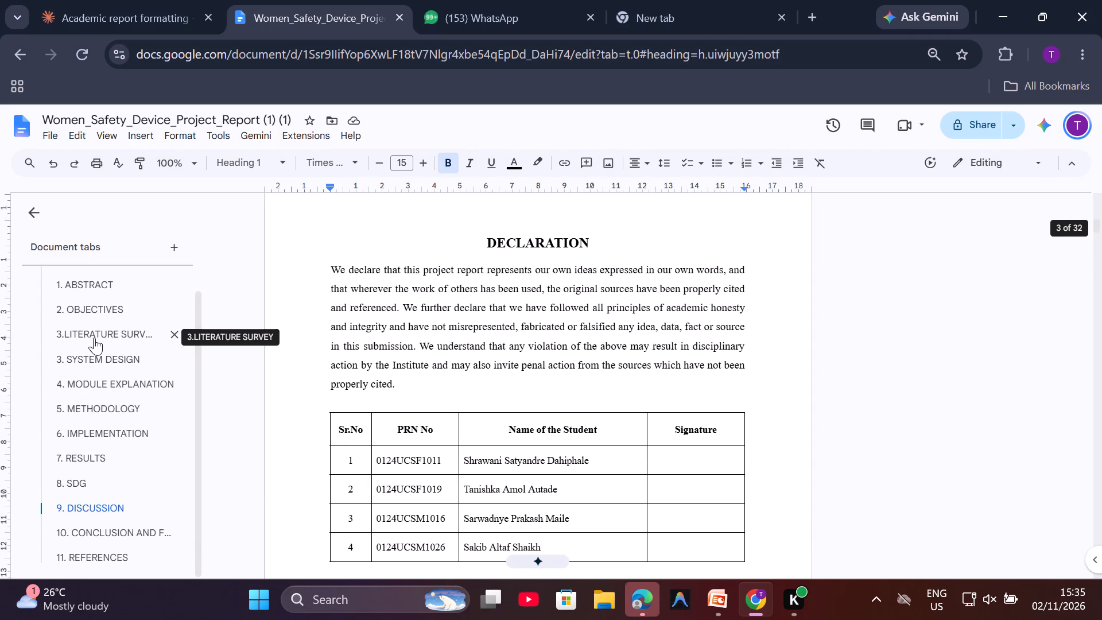
{"action": "left_click", "coordinate": [106, 284]}
{"action": "scroll", "coordinate": [482, 308], "scroll_direction": "up", "scroll_amount": 1}
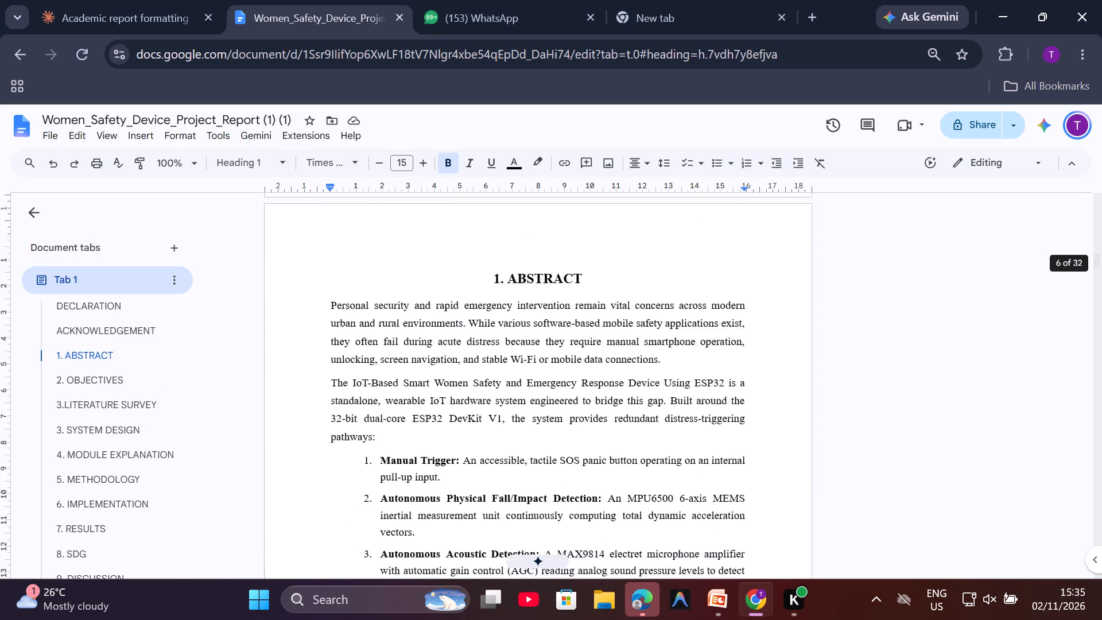
{"action": "scroll", "coordinate": [482, 308], "scroll_direction": "up", "scroll_amount": 3}
{"action": "left_click", "coordinate": [711, 456]}
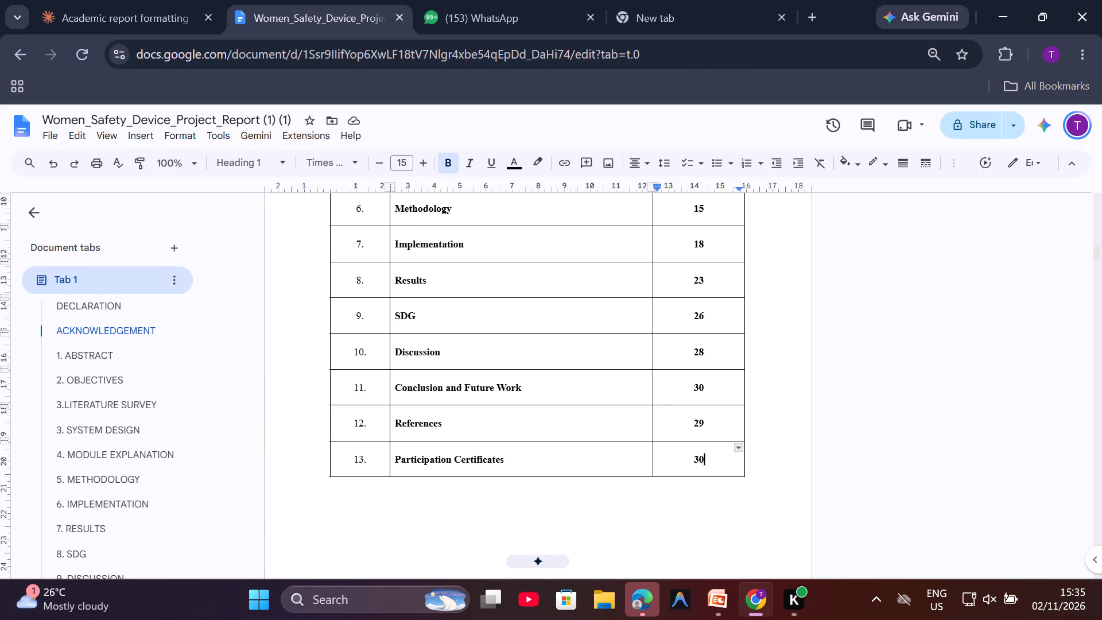
{"action": "key", "text": "Up"}
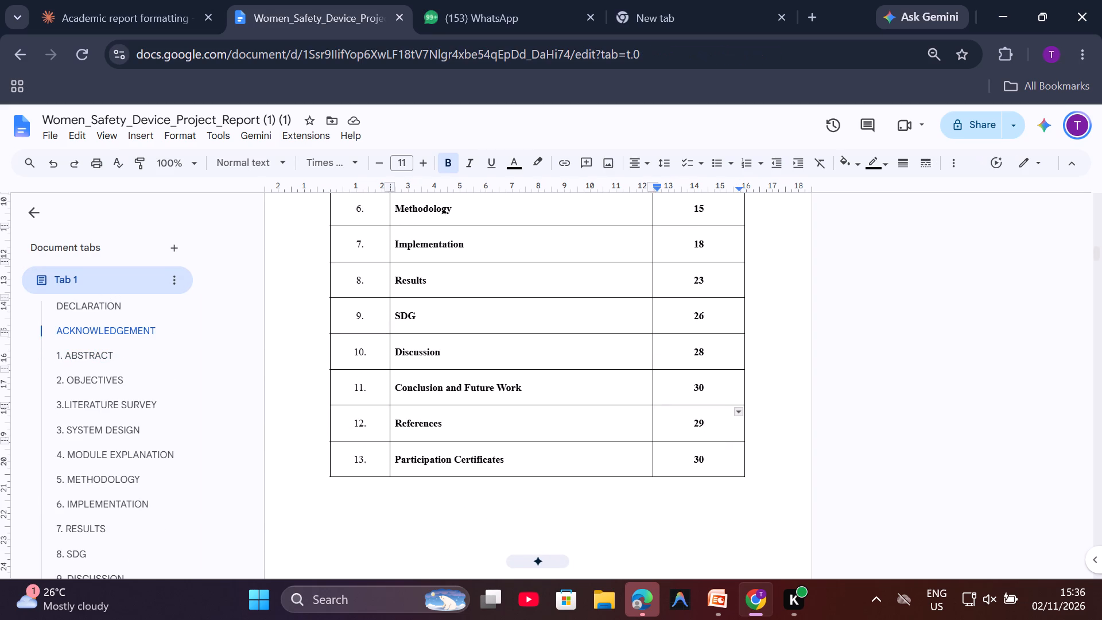
{"action": "key", "text": "BackSpace"}
{"action": "key", "text": "BackSpace"}
{"action": "type", "text": "31"}
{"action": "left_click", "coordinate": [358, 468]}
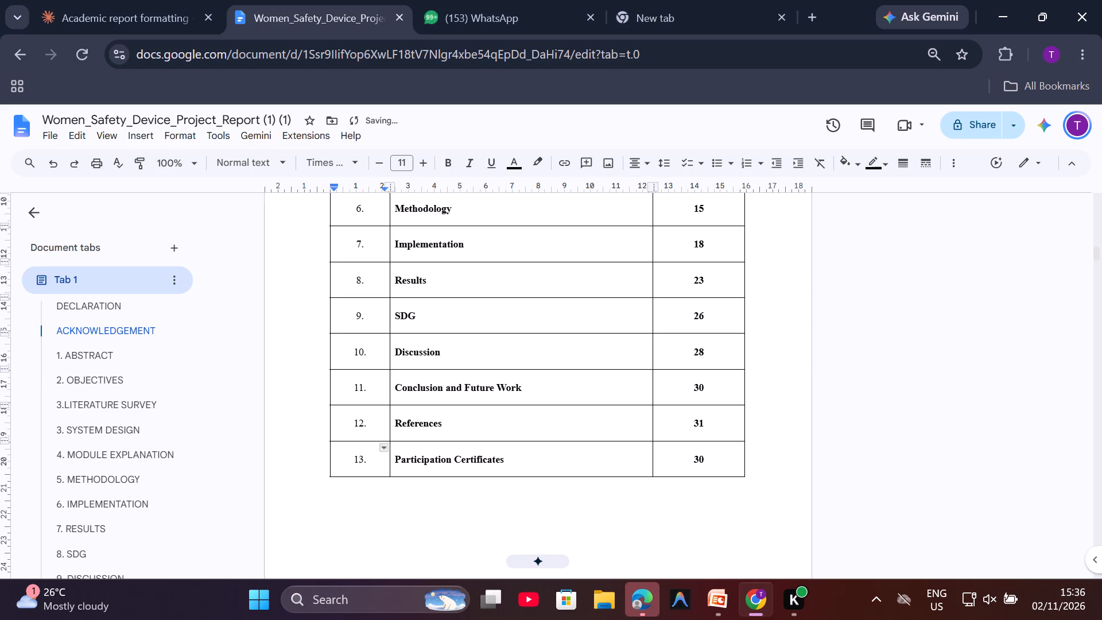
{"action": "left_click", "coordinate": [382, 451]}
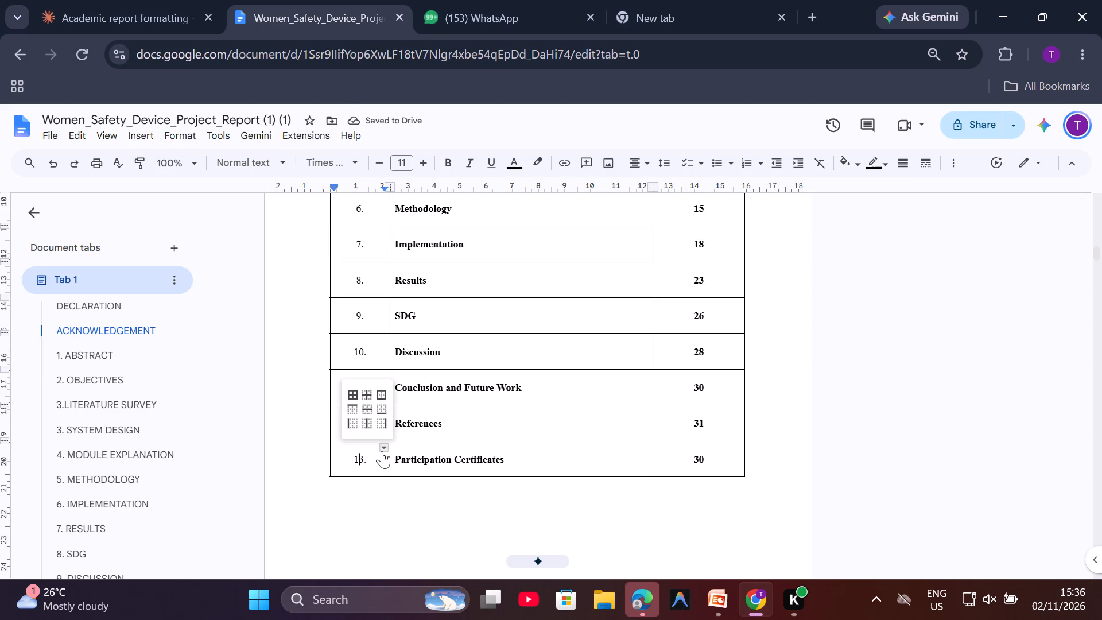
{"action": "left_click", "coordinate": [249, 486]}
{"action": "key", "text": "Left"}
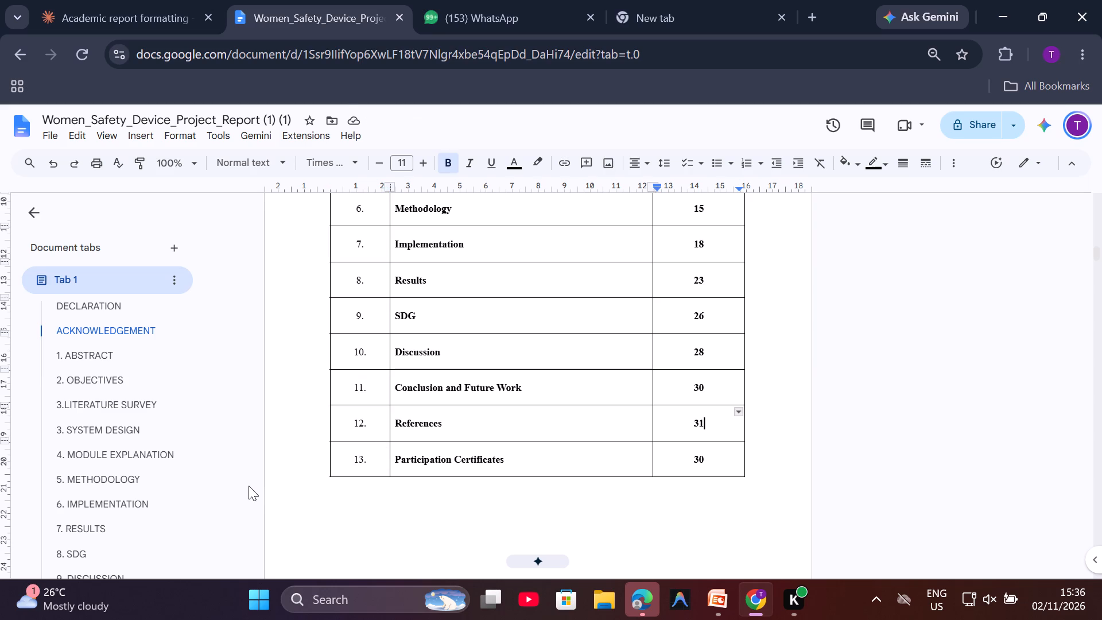
Delete the whole row 13, Participation Certificates, from the table of contents.
{"action": "left_click", "coordinate": [341, 471]}
{"action": "key", "text": "shift+Right"}
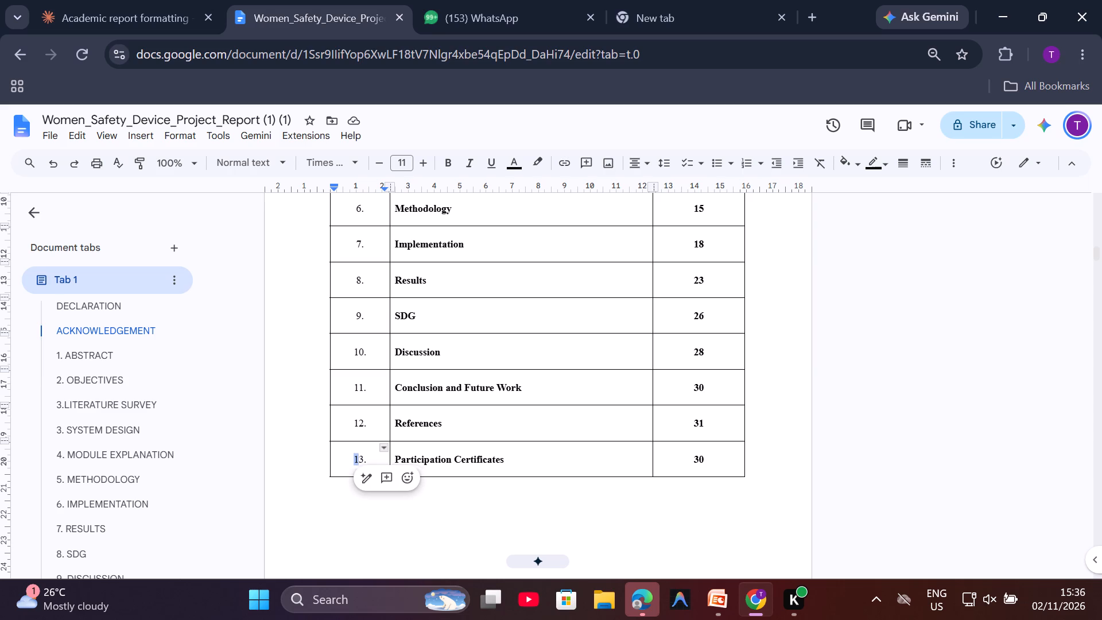
{"action": "key", "text": "shift+Right"}
{"action": "key", "text": "shift+Right"}
{"action": "key", "text": "shift+Right"}
{"action": "key", "text": "shift+Right"}
{"action": "key", "text": "shift+Right"}
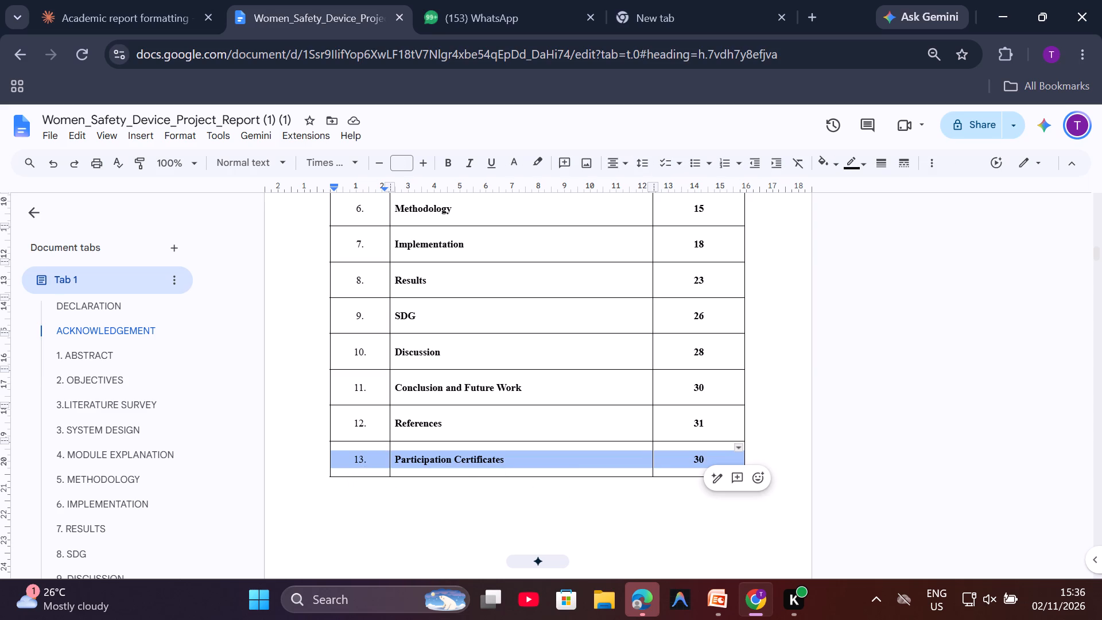
{"action": "right_click", "coordinate": [437, 467]}
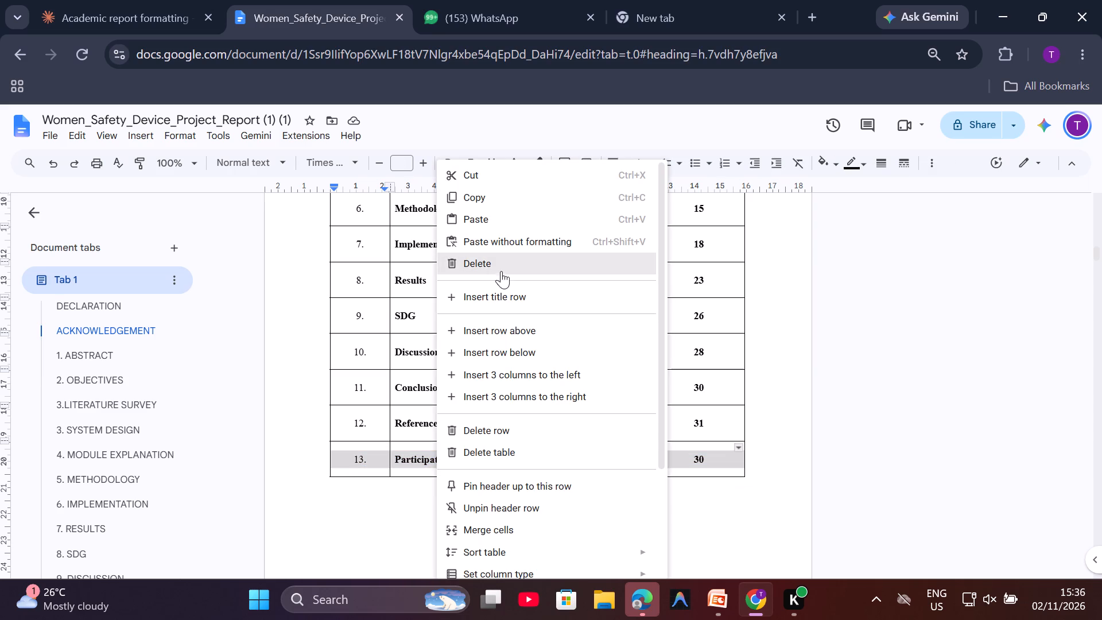
{"action": "left_click", "coordinate": [501, 270]}
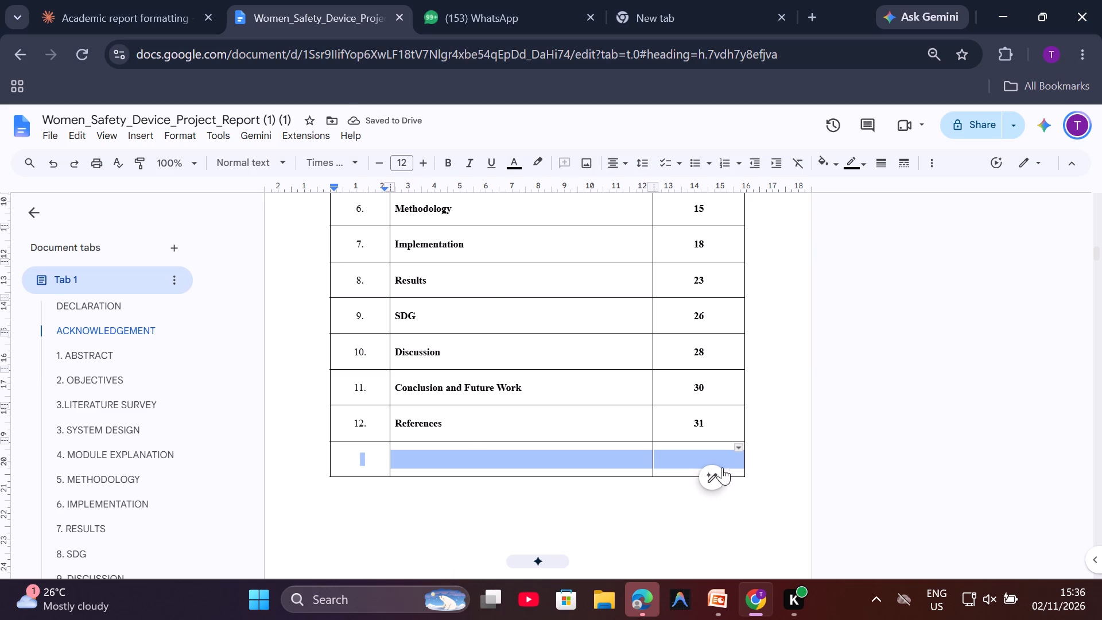
{"action": "key", "text": "ctrl+z"}
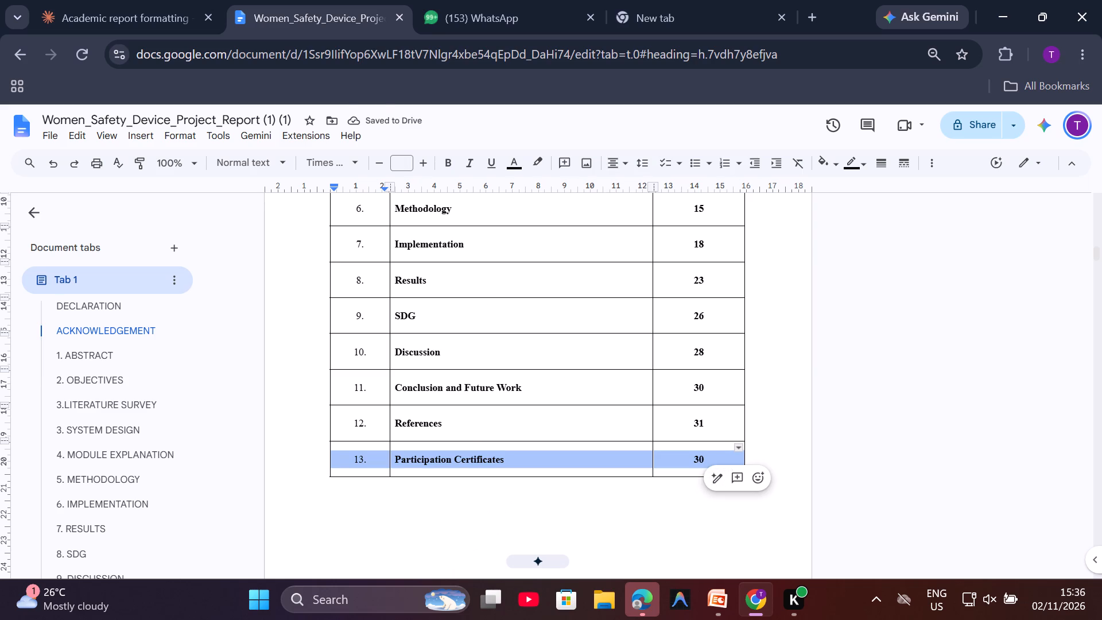
{"action": "right_click", "coordinate": [645, 472]}
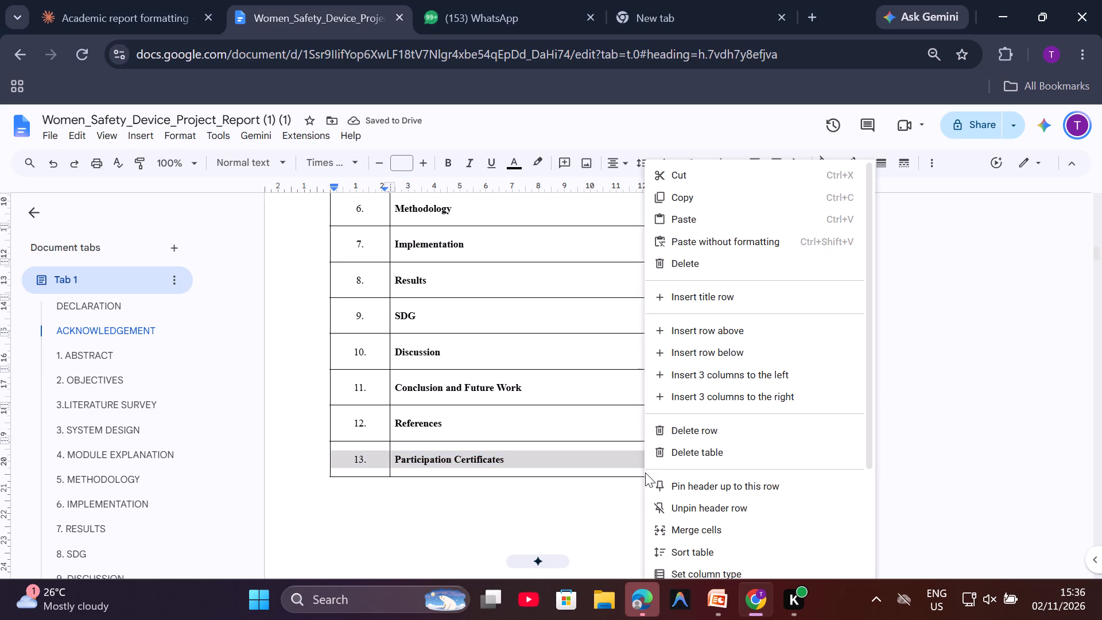
{"action": "left_click", "coordinate": [692, 419]}
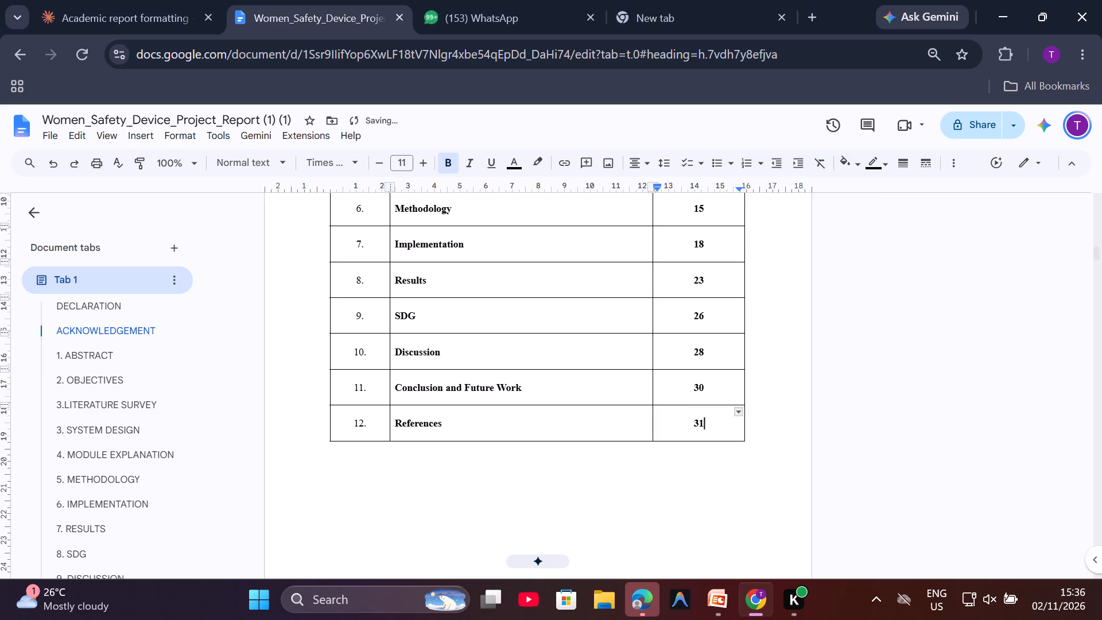
Insert "AY" and a space before the academic year 2026 - 27 at the bottom of the cover page.
{"action": "scroll", "coordinate": [692, 419], "scroll_direction": "up", "scroll_amount": 5}
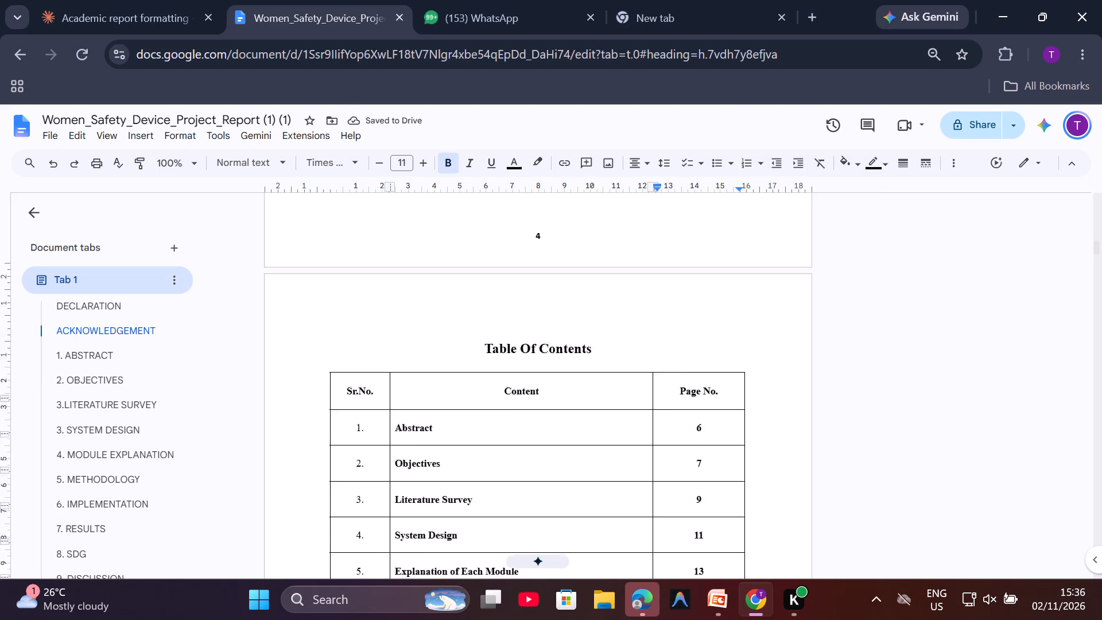
{"action": "scroll", "coordinate": [692, 419], "scroll_direction": "down", "scroll_amount": 3}
{"action": "scroll", "coordinate": [692, 419], "scroll_direction": "up", "scroll_amount": 11}
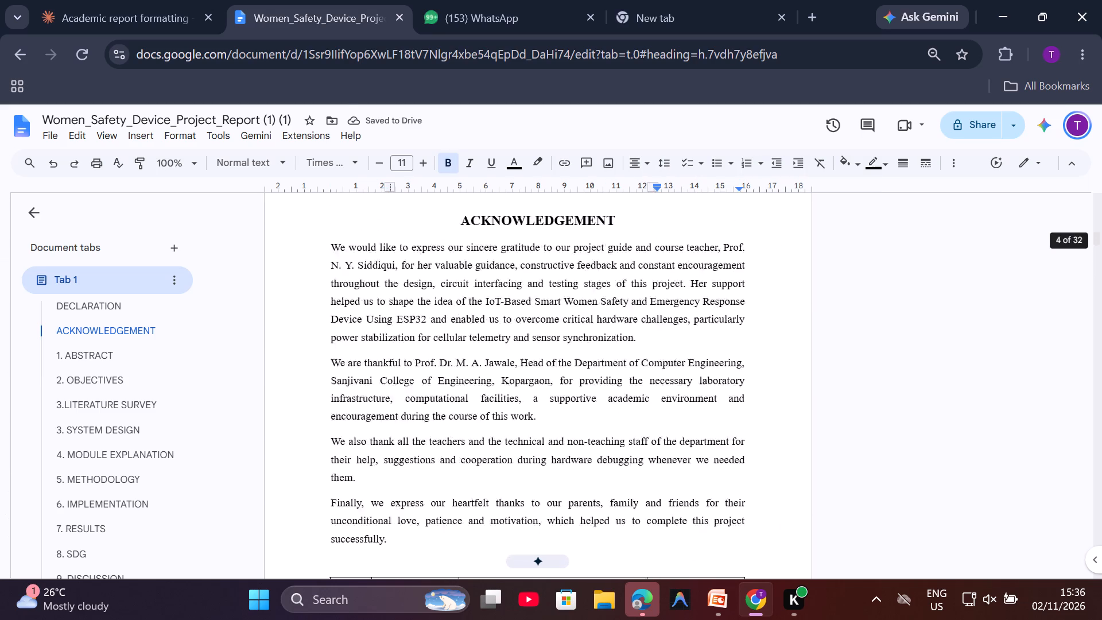
{"action": "scroll", "coordinate": [692, 419], "scroll_direction": "up", "scroll_amount": 9}
{"action": "scroll", "coordinate": [692, 419], "scroll_direction": "down", "scroll_amount": 3}
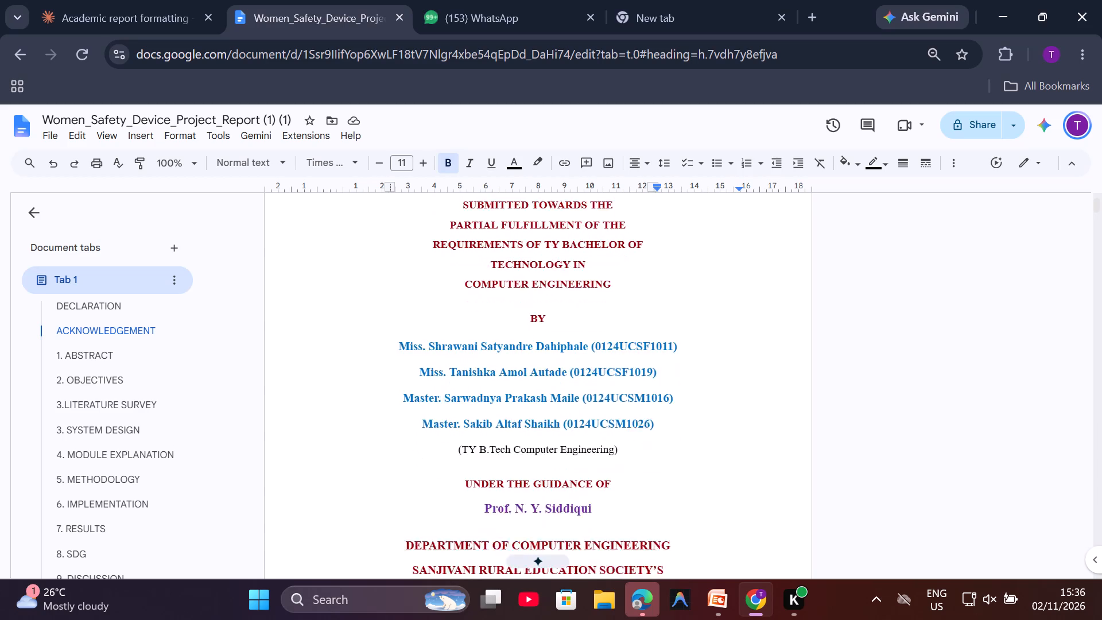
{"action": "scroll", "coordinate": [692, 419], "scroll_direction": "down", "scroll_amount": 3}
{"action": "left_click", "coordinate": [516, 367]}
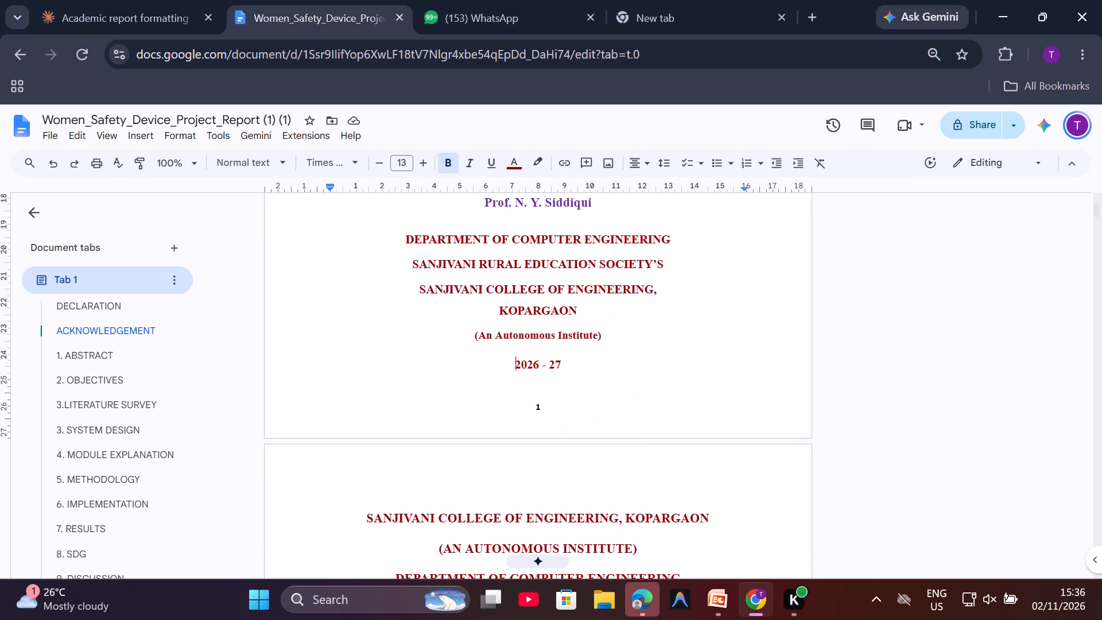
{"action": "key", "text": "a"}
{"action": "type", "text": "Y"}
{"action": "key", "text": "space"}
Review the report's pages from the certificate through the declaration, acknowledgement and objectives to the methodology section, checking their layout.
{"action": "scroll", "coordinate": [562, 320], "scroll_direction": "down", "scroll_amount": 1}
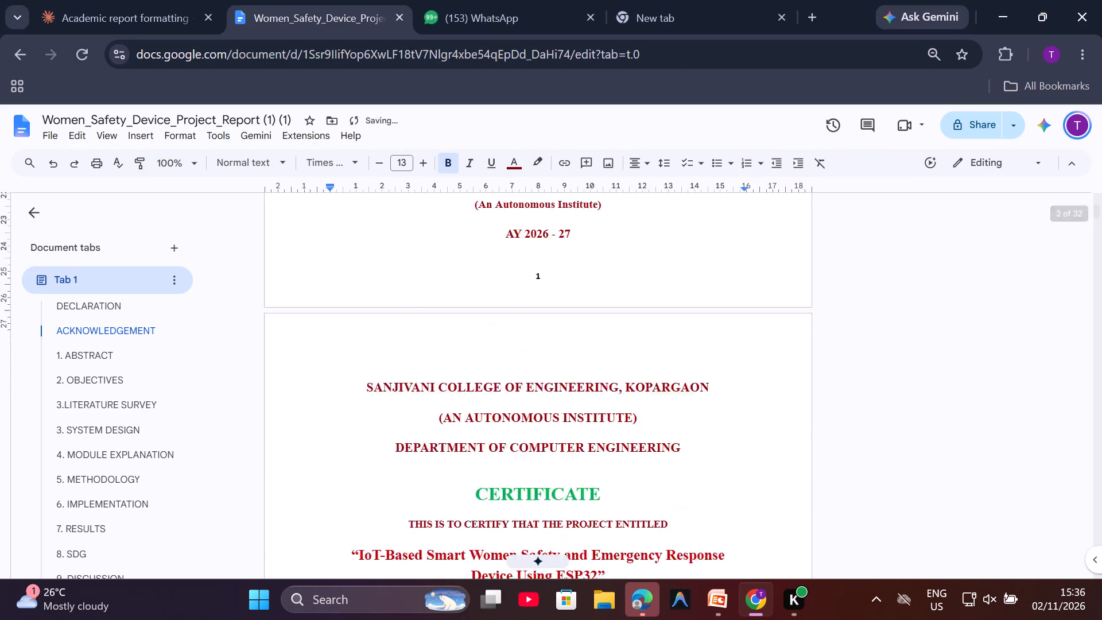
{"action": "scroll", "coordinate": [562, 320], "scroll_direction": "down", "scroll_amount": 5}
{"action": "scroll", "coordinate": [562, 320], "scroll_direction": "right", "scroll_amount": 7}
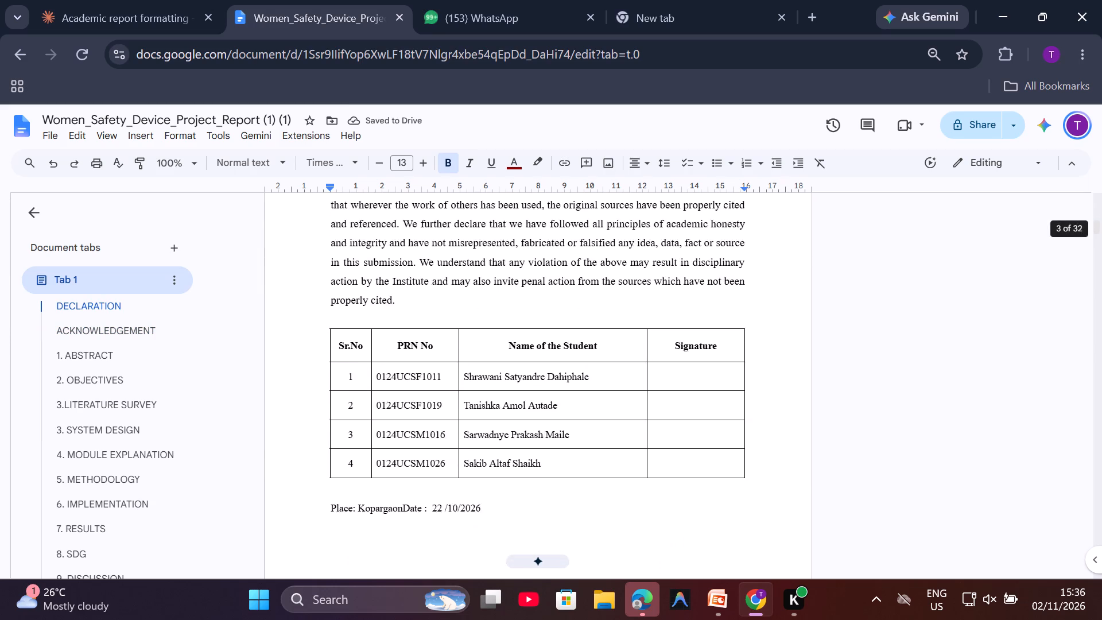
{"action": "scroll", "coordinate": [562, 320], "scroll_direction": "up", "scroll_amount": 4}
{"action": "scroll", "coordinate": [562, 320], "scroll_direction": "down", "scroll_amount": 4}
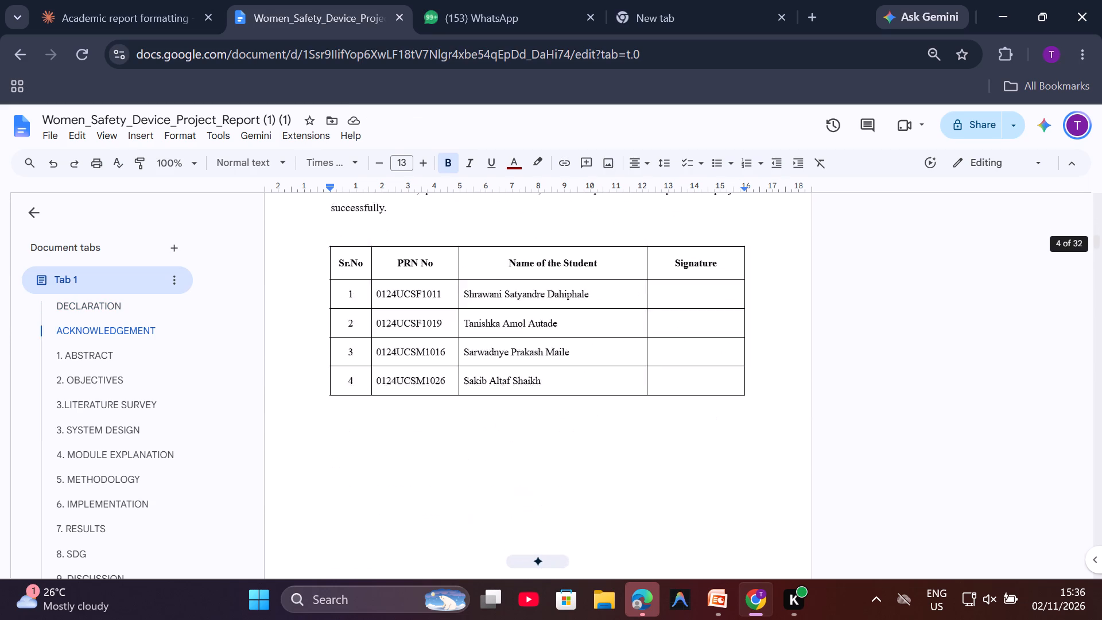
{"action": "scroll", "coordinate": [562, 320], "scroll_direction": "down", "scroll_amount": 5}
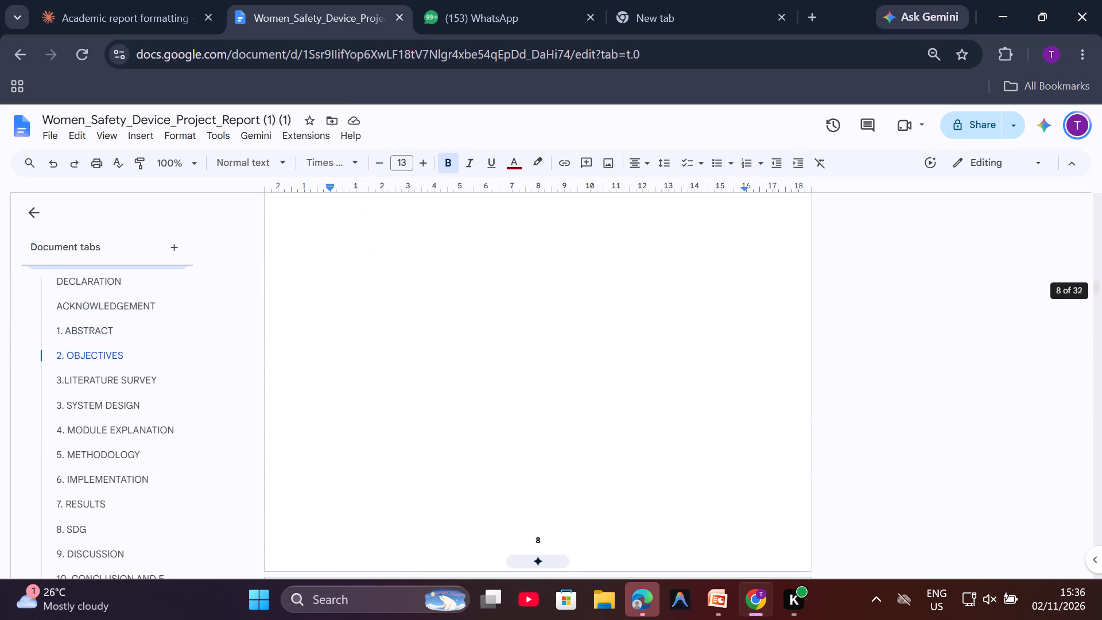
{"action": "scroll", "coordinate": [562, 320], "scroll_direction": "down", "scroll_amount": 8}
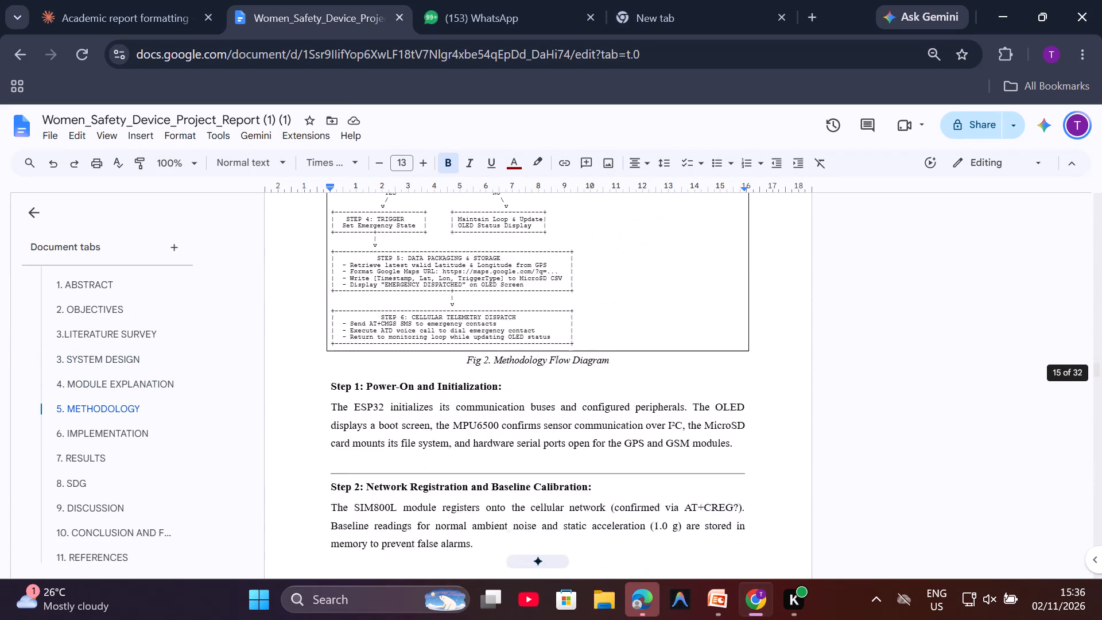